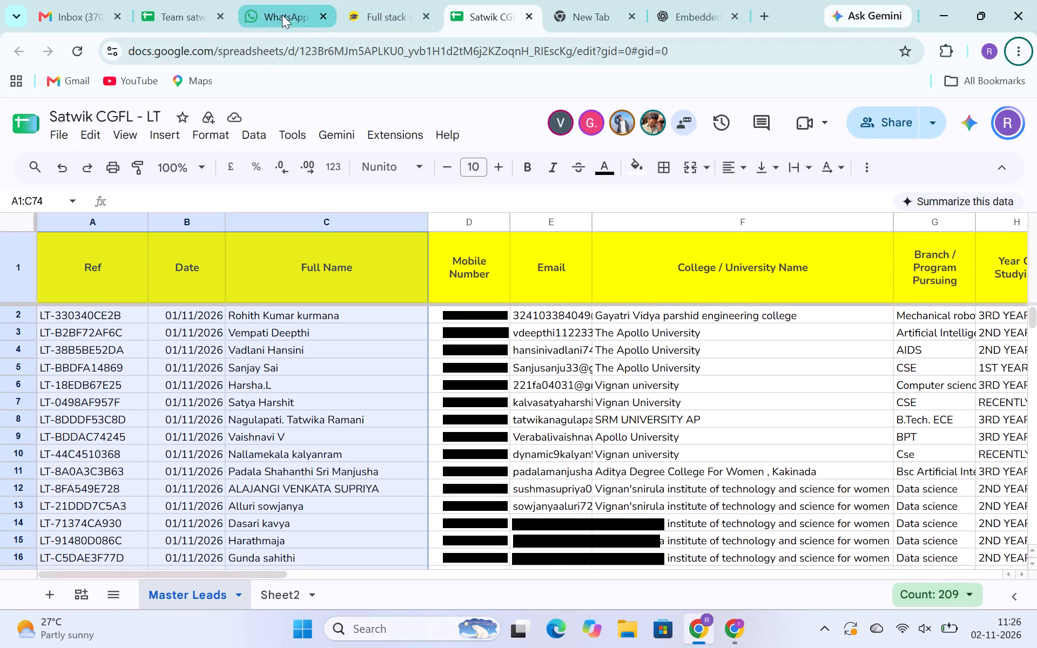
Switch from the Satwik CGFL - LT lead spreadsheet to the Team satwik sales spreadsheet.
click(169, 11)
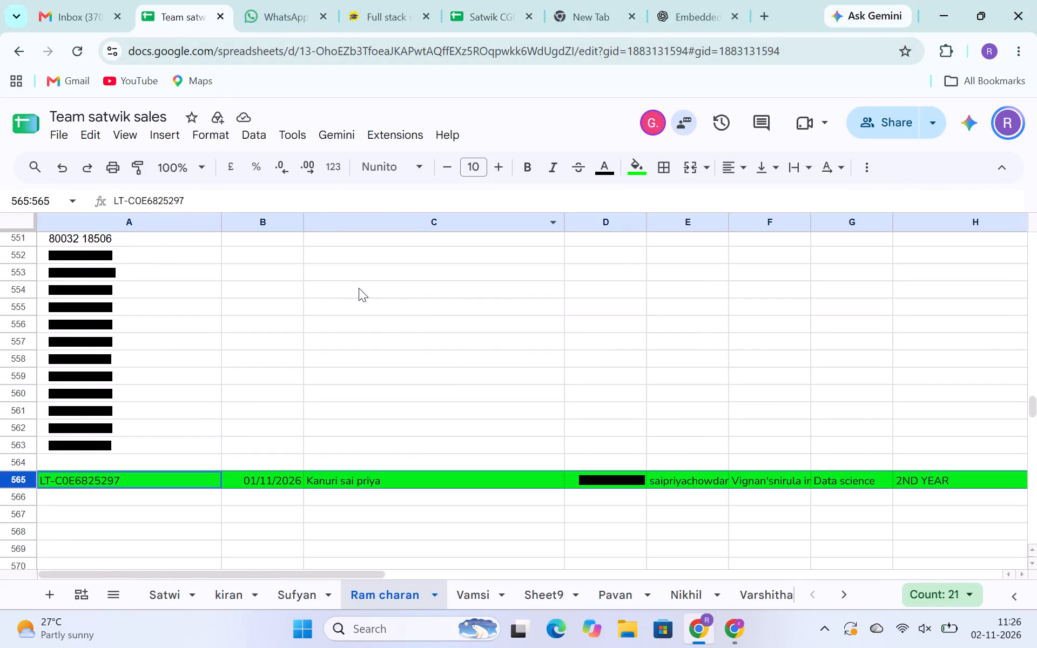
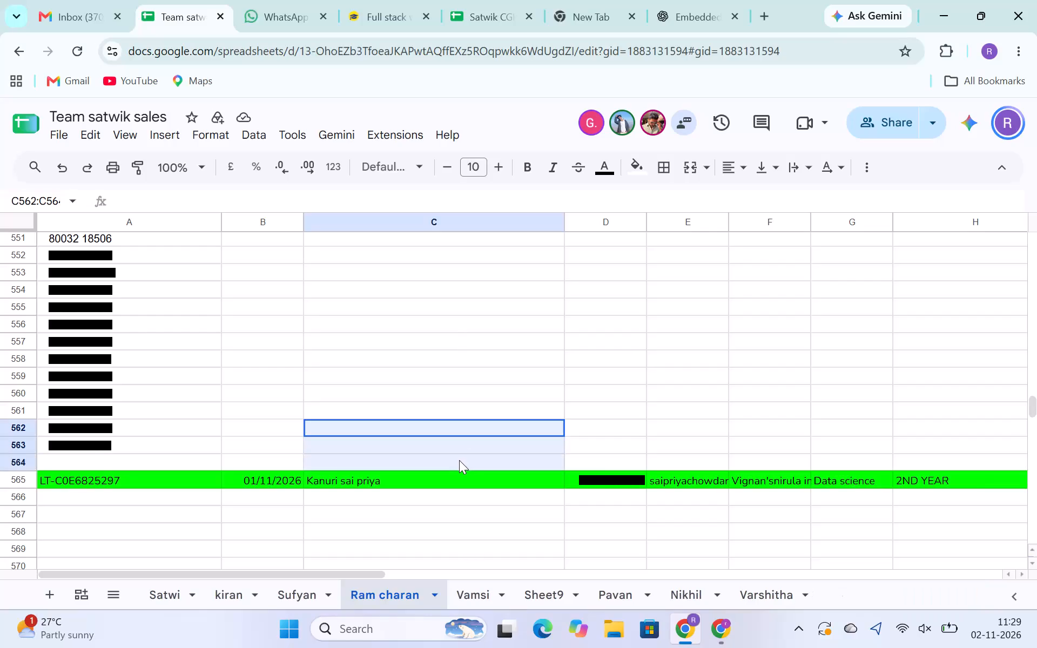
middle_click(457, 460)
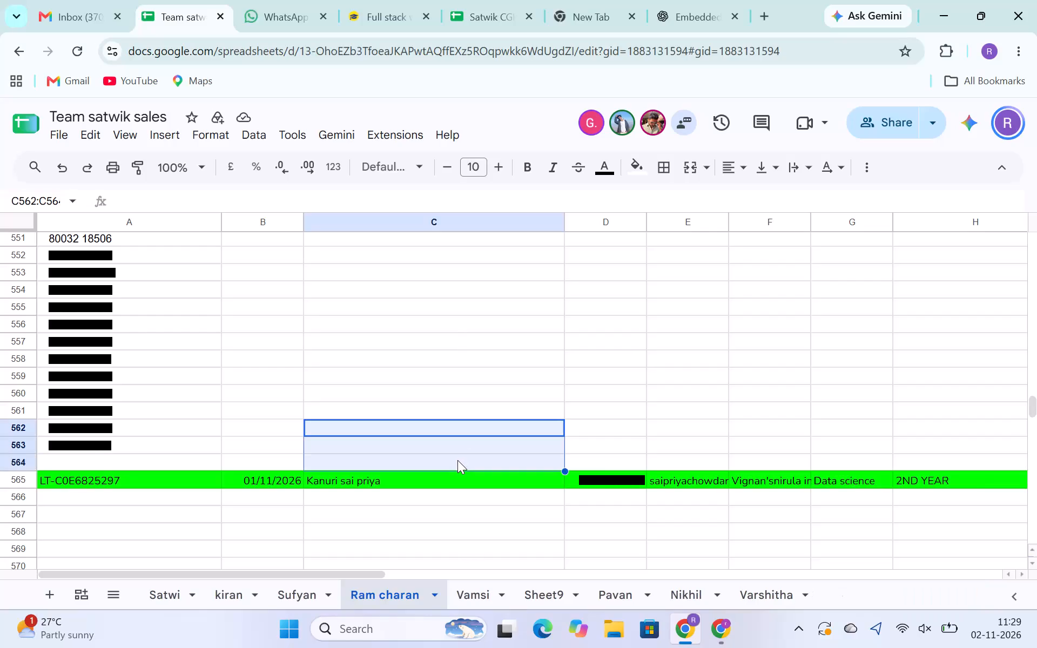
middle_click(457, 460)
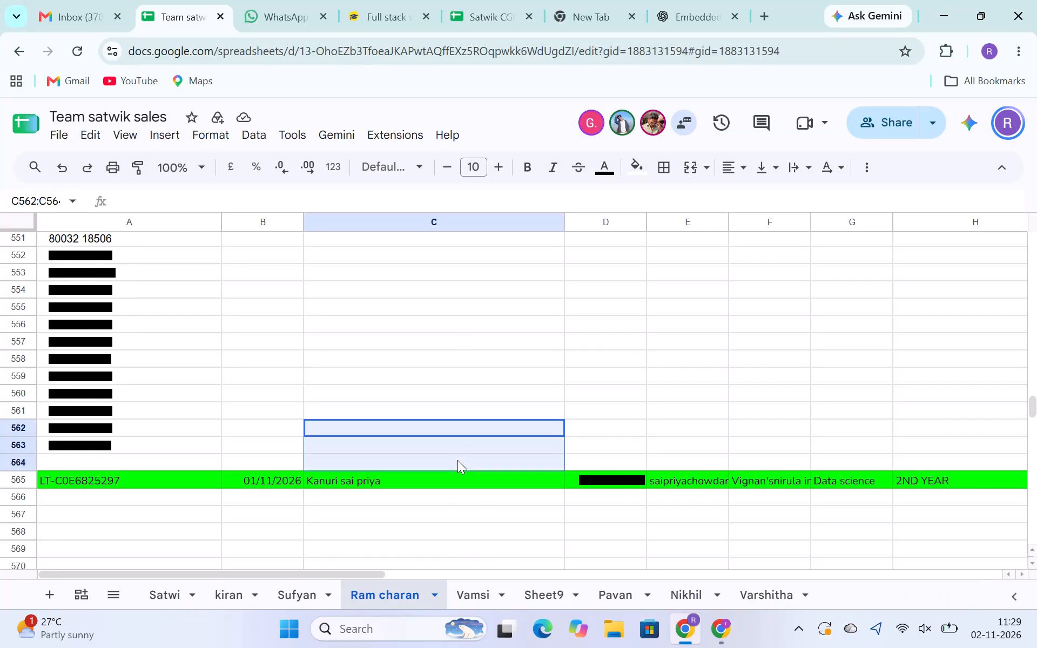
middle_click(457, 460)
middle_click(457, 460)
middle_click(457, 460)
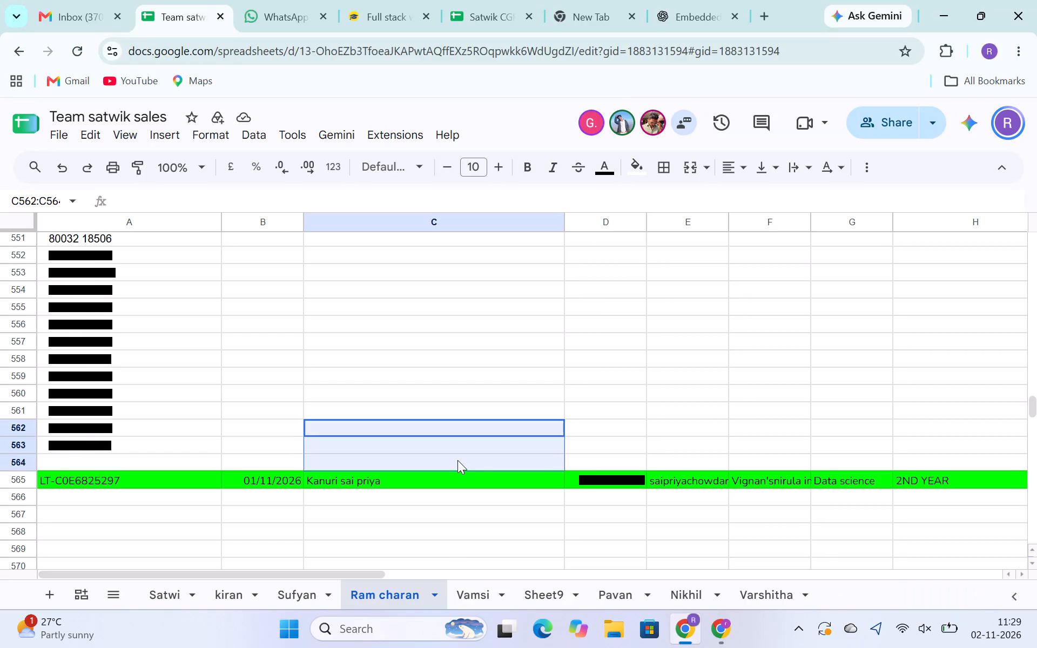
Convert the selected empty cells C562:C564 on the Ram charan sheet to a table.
right_click(460, 468)
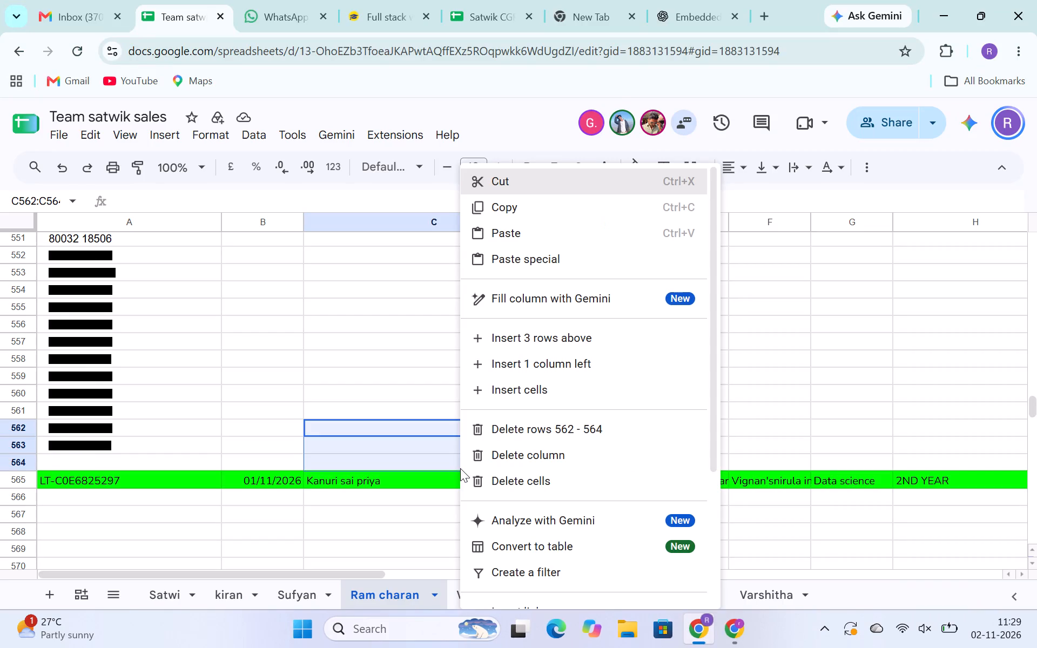
middle_click(462, 470)
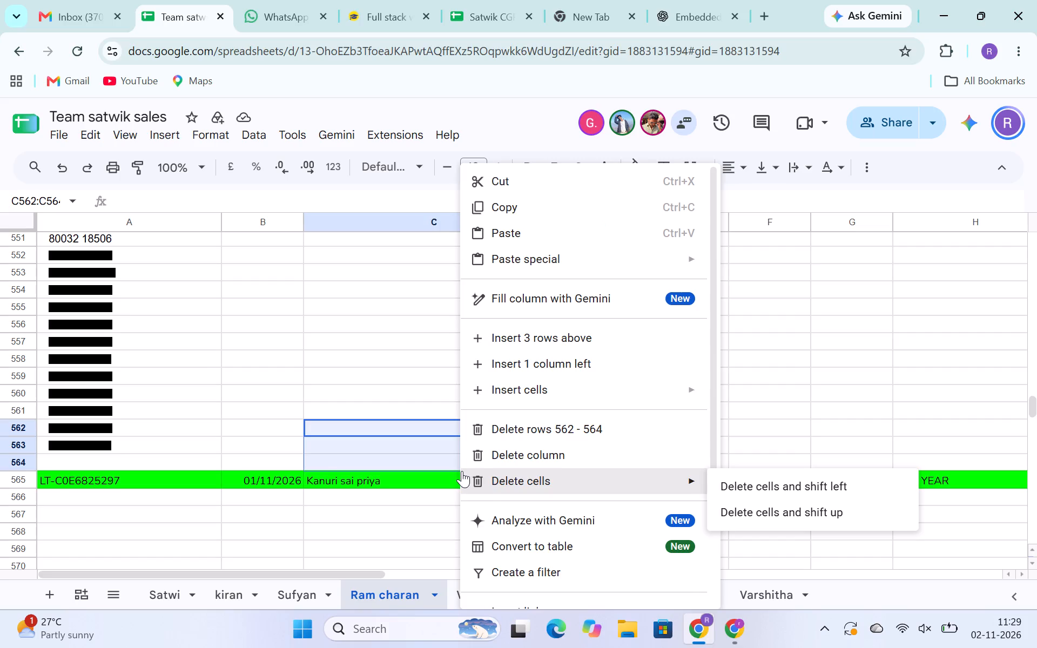
right_click(463, 477)
right_click(463, 478)
drag(482, 471, 529, 473)
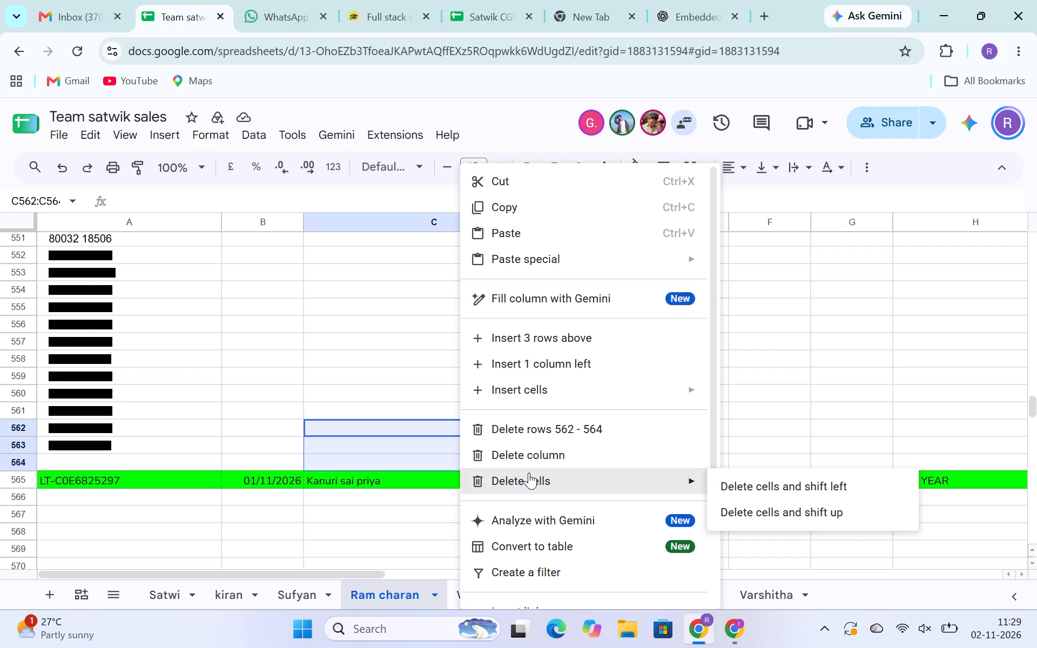
click(529, 473)
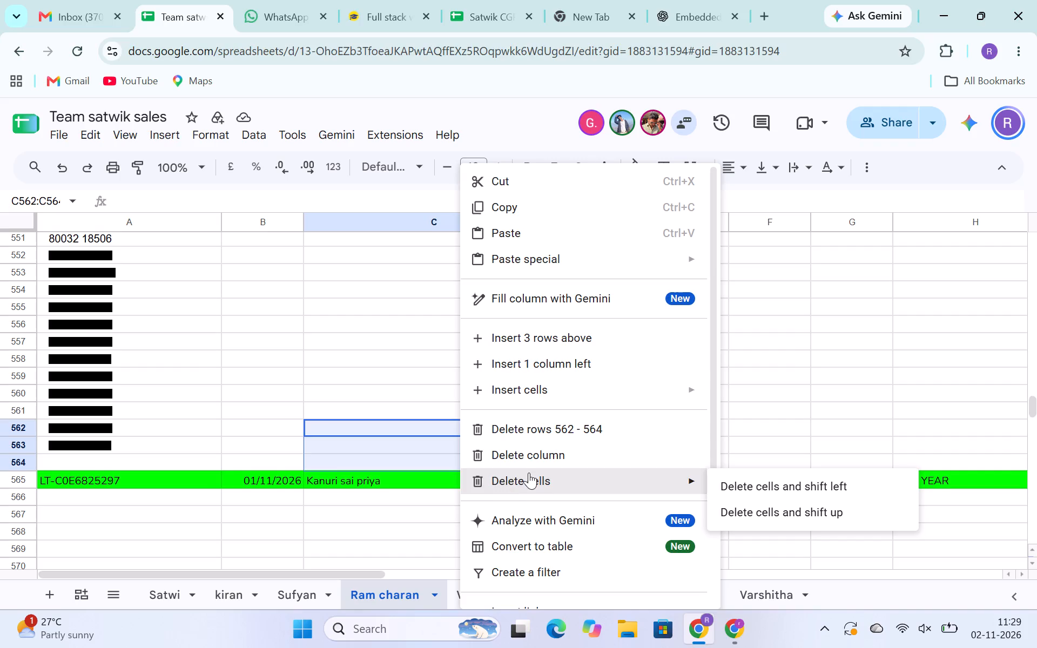
right_click(529, 473)
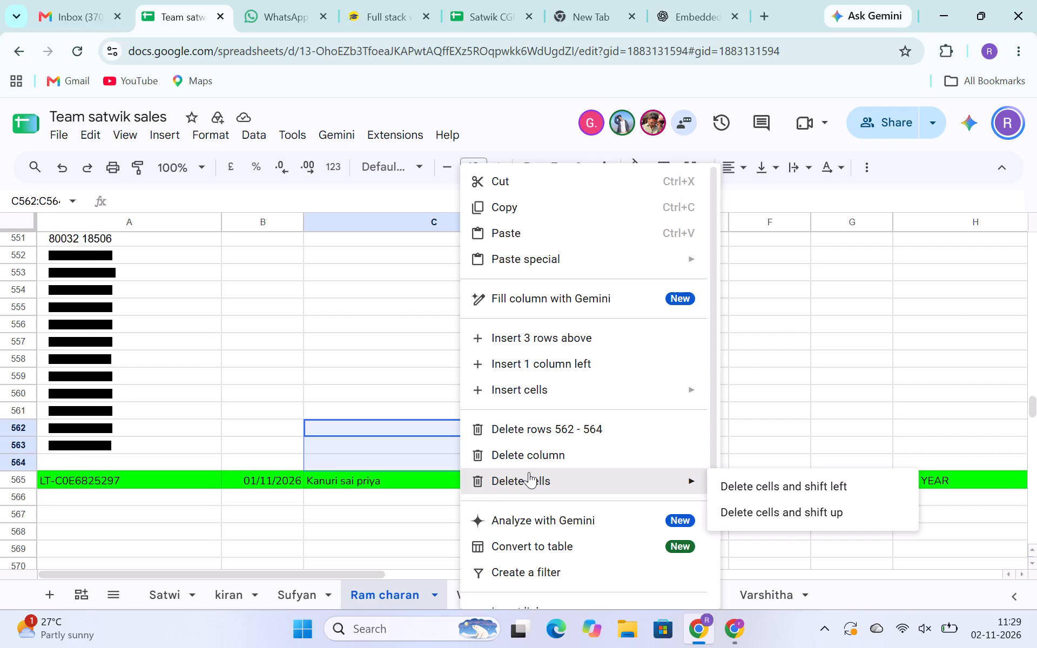
click(529, 472)
click(534, 468)
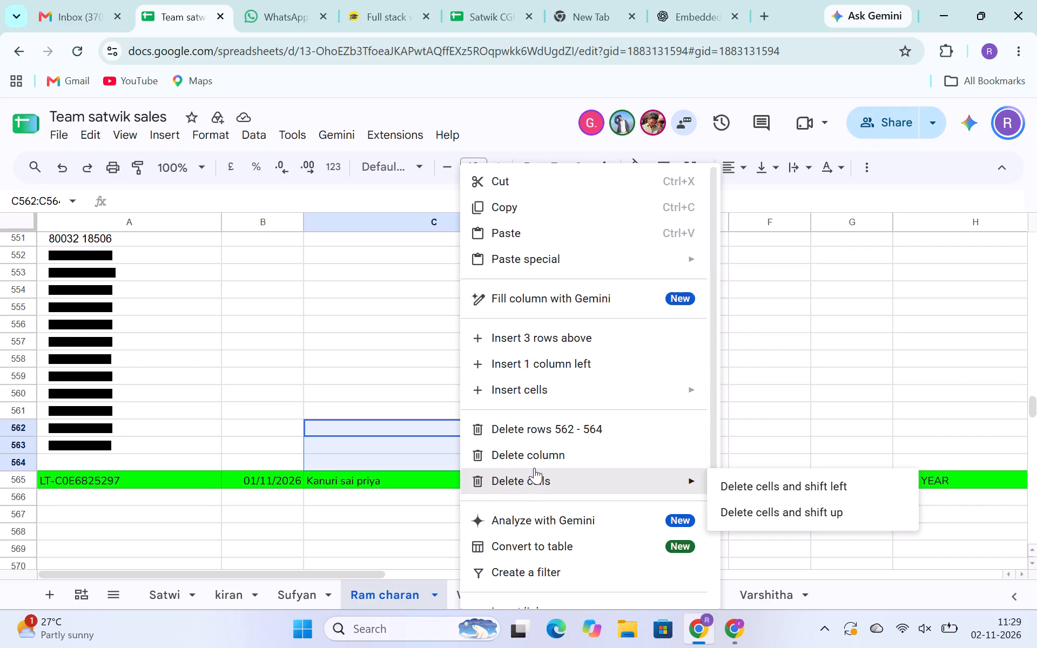
click(534, 468)
right_click(534, 468)
click(534, 468)
right_click(534, 468)
scroll(534, 468, down, 1)
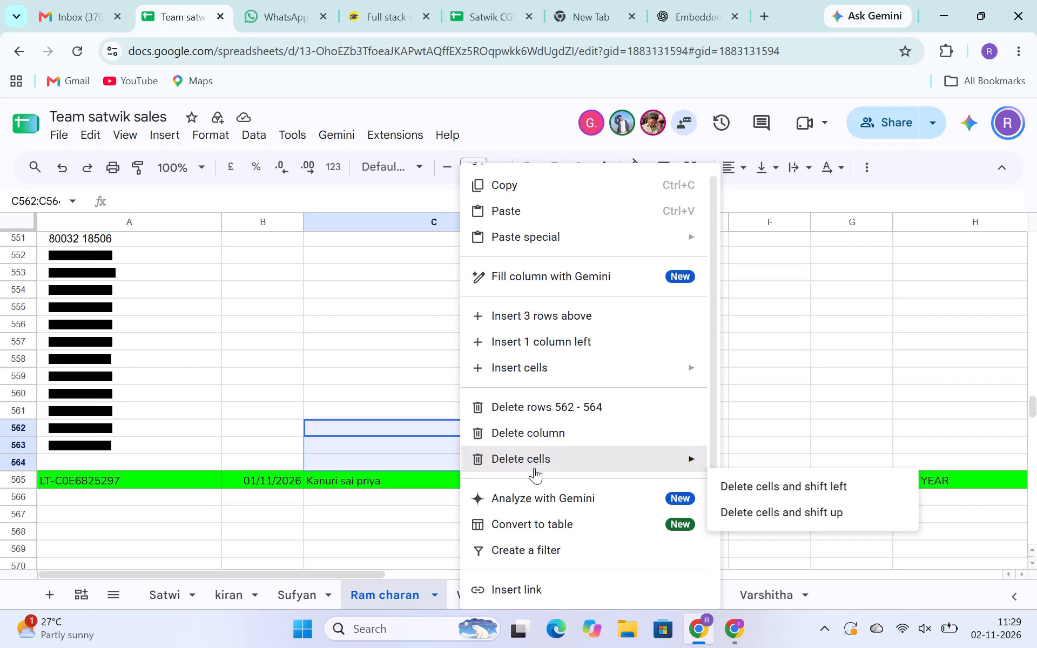
click(534, 468)
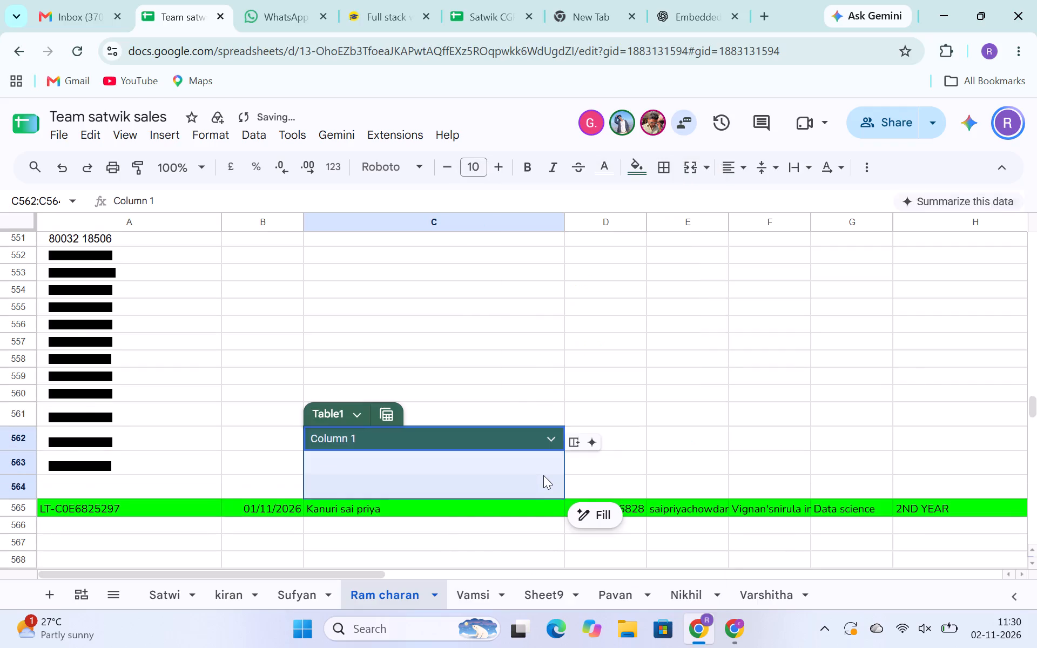
Delete the table row at cell C563 from the new table in column C.
click(543, 470)
right_click(543, 470)
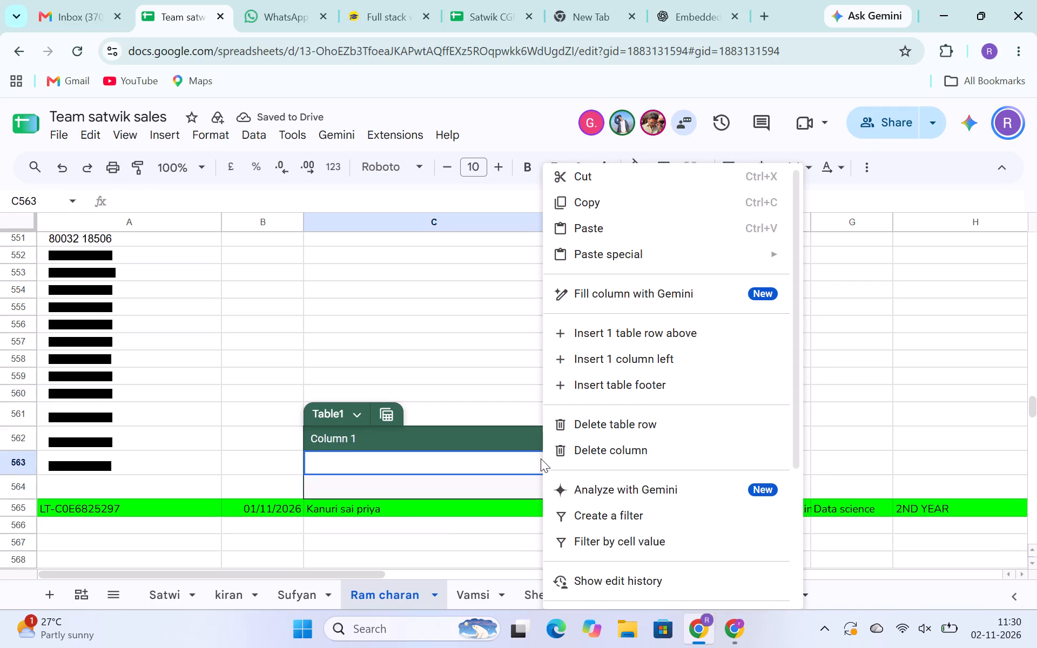
click(530, 456)
right_click(530, 456)
click(530, 454)
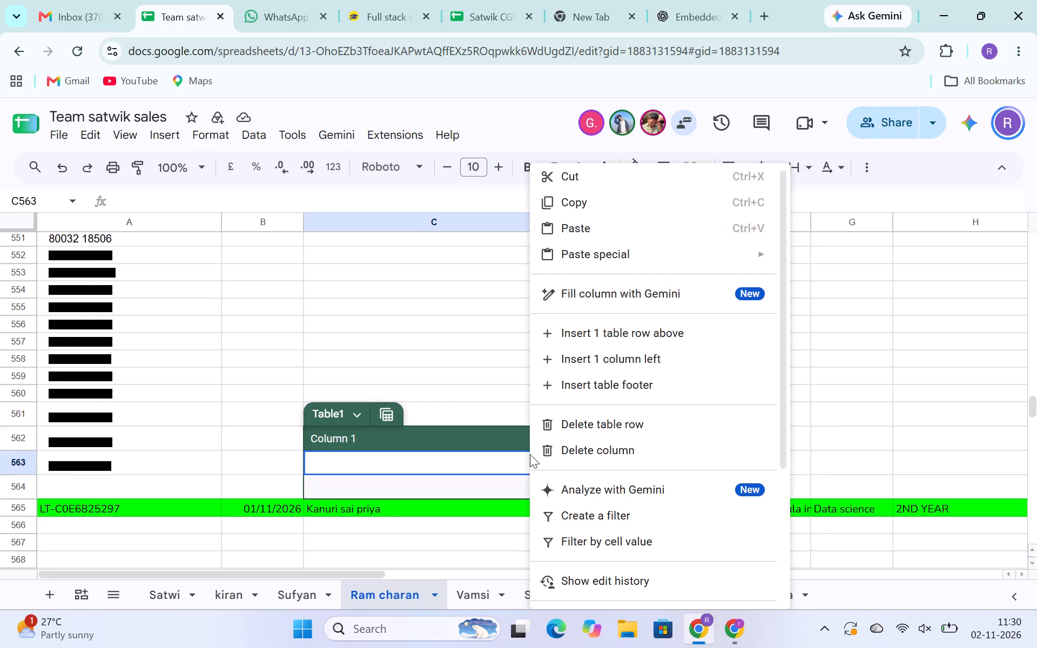
drag(540, 452, 540, 449)
right_drag(540, 450, 540, 449)
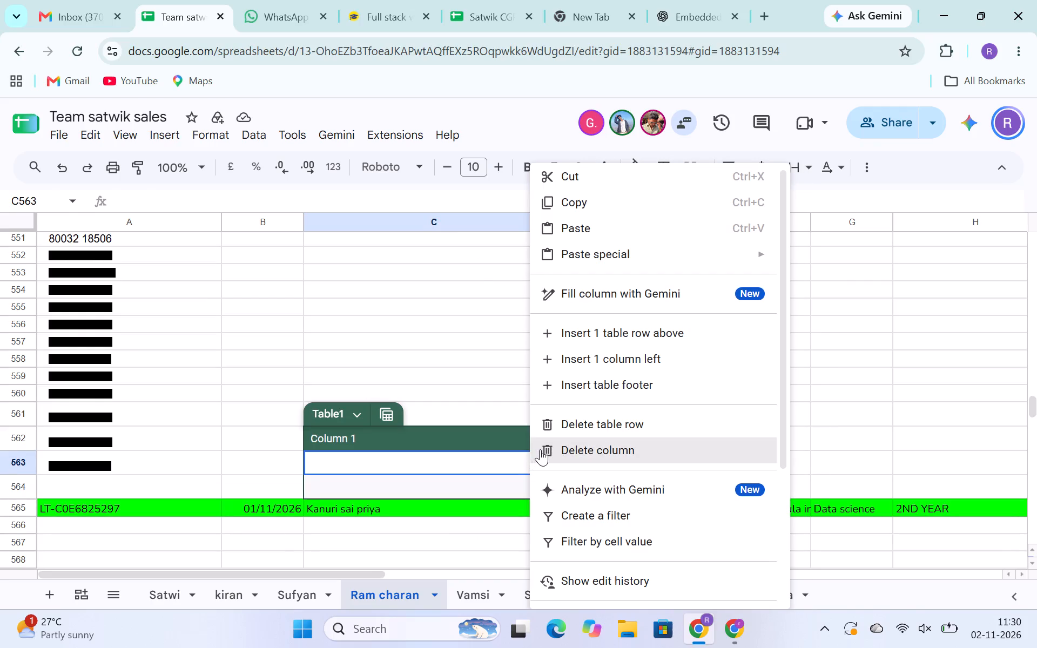
right_drag(540, 449, 534, 438)
drag(540, 449, 534, 440)
middle_click(534, 434)
right_drag(534, 440, 360, 403)
drag(534, 440, 360, 403)
right_click(360, 403)
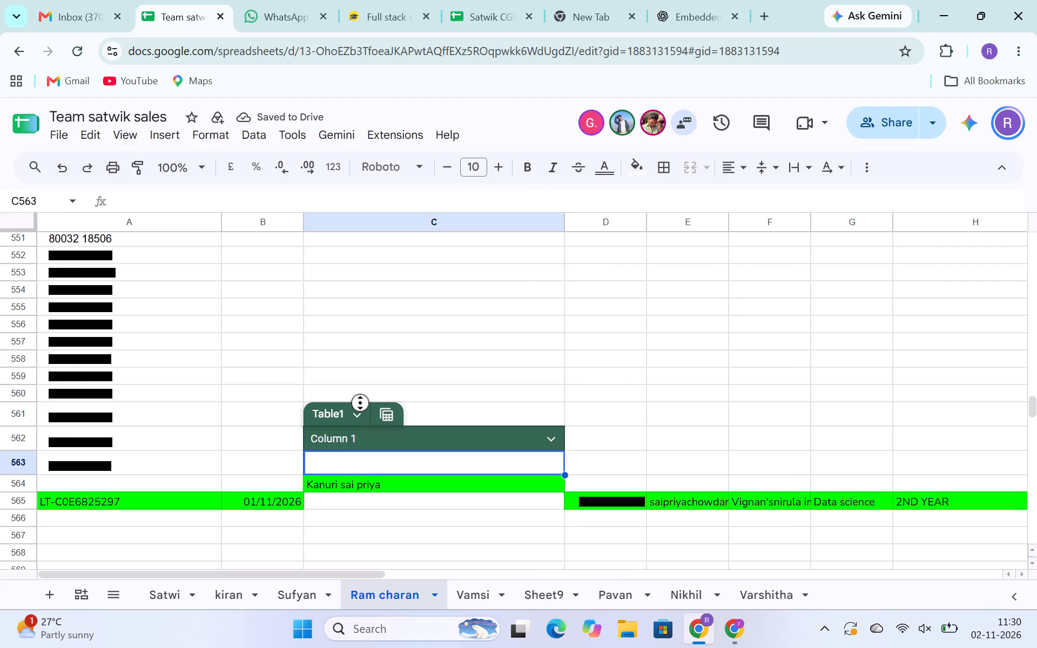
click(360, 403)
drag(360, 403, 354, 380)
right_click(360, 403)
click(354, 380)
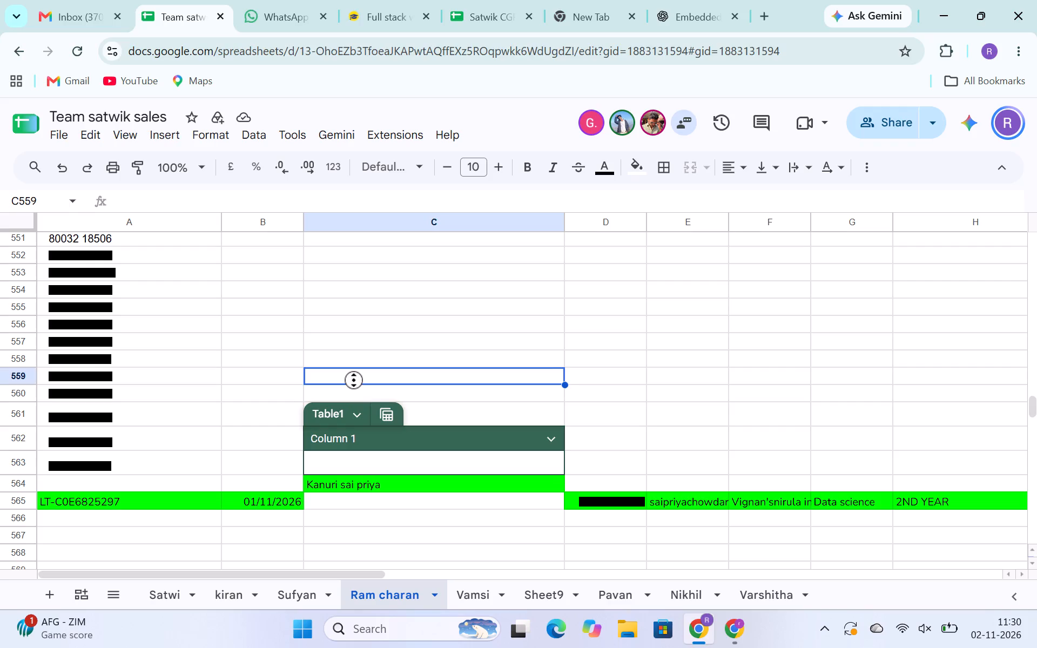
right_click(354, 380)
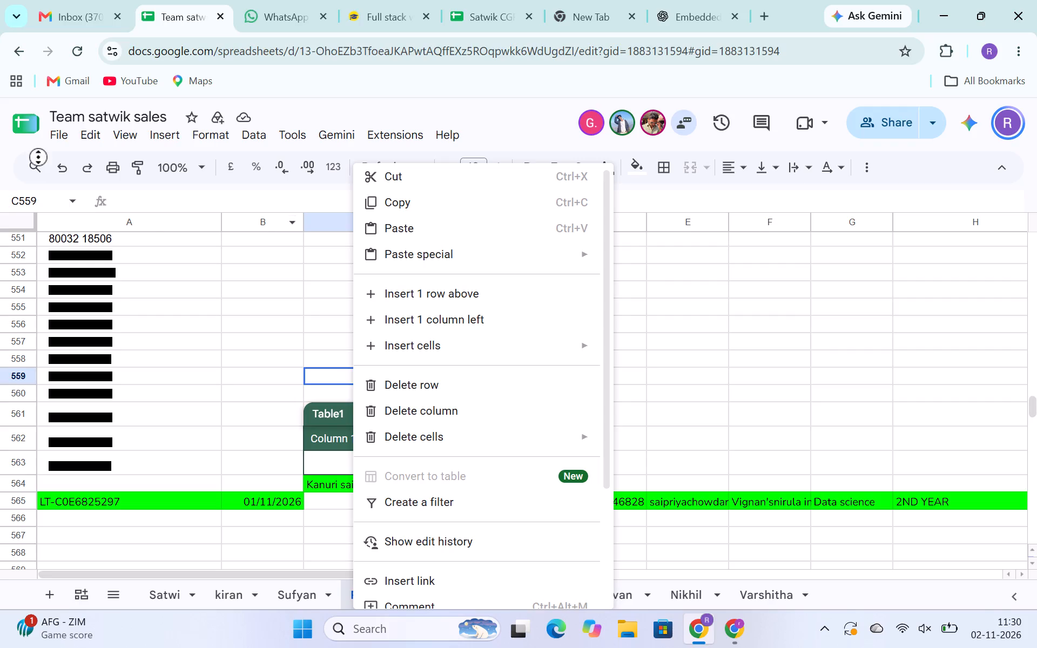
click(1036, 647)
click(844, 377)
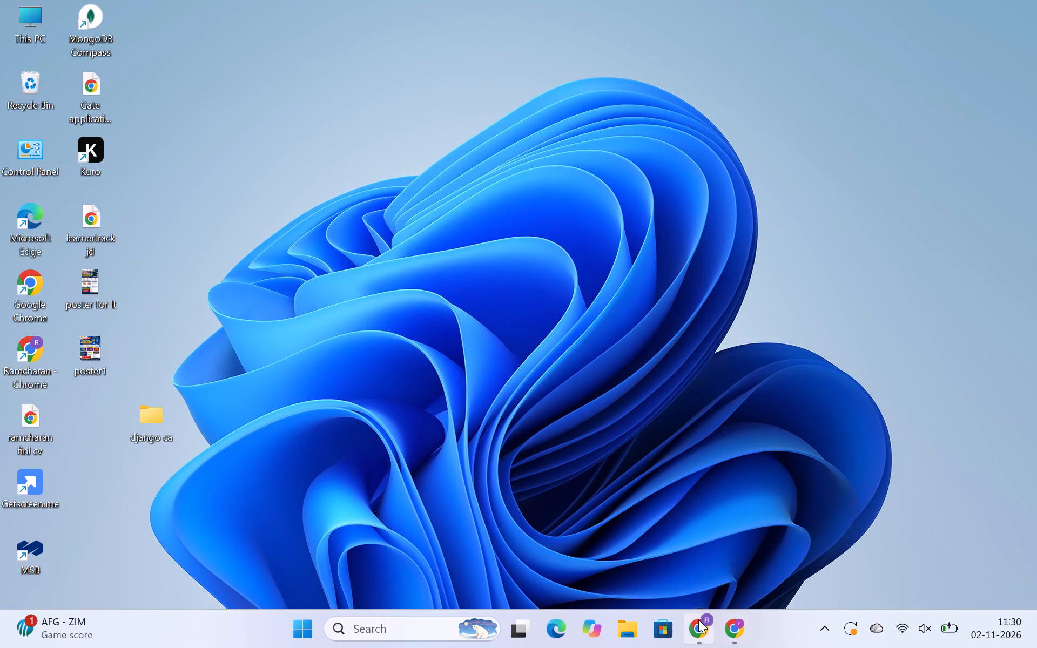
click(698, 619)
click(718, 399)
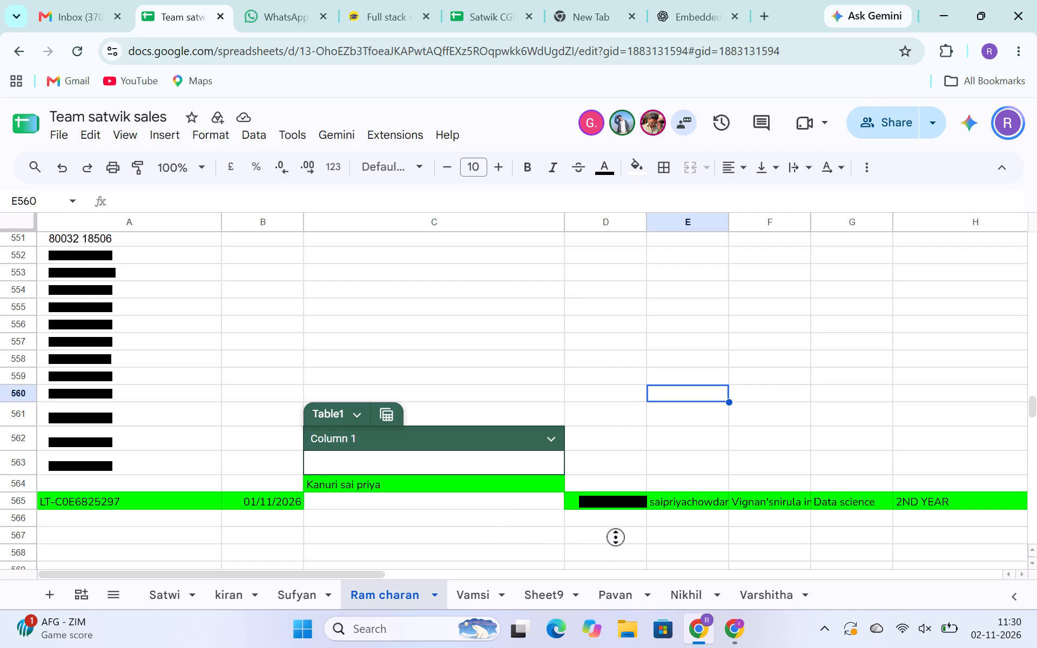
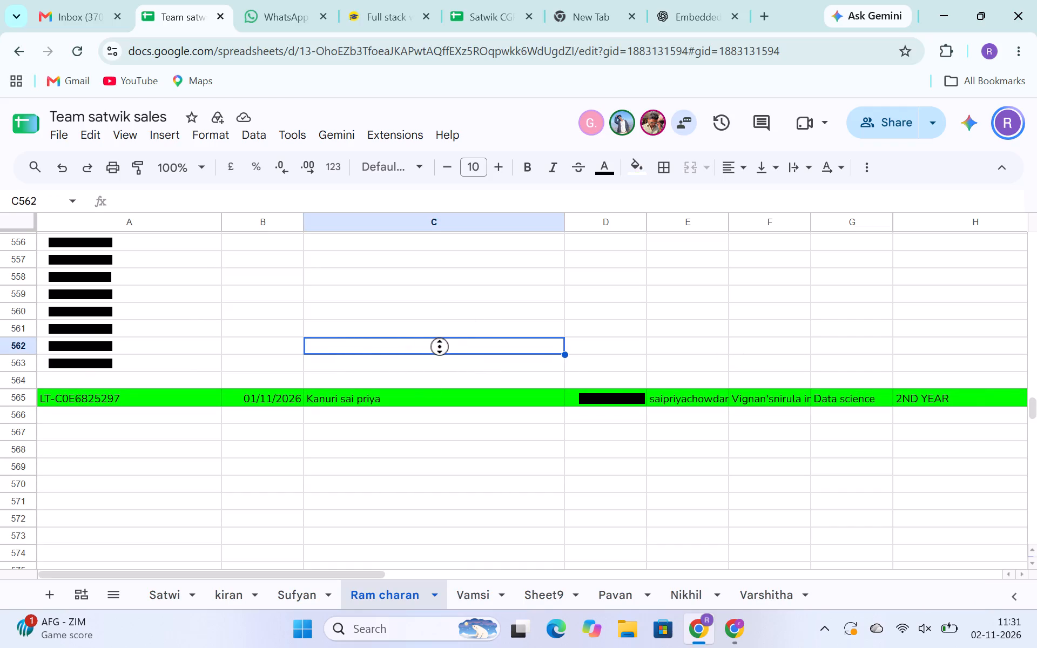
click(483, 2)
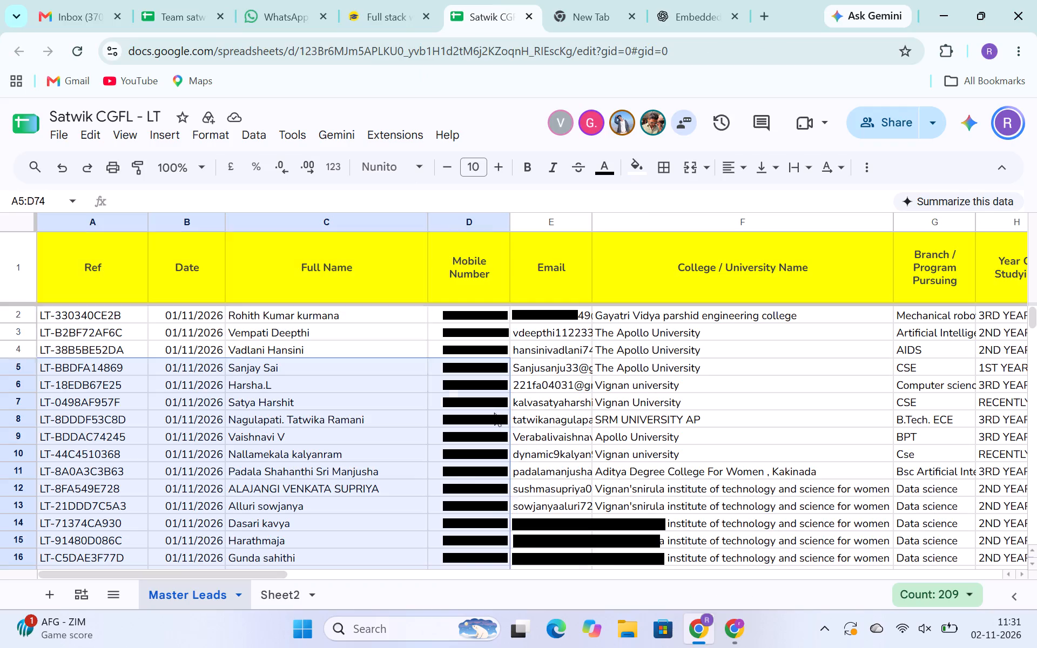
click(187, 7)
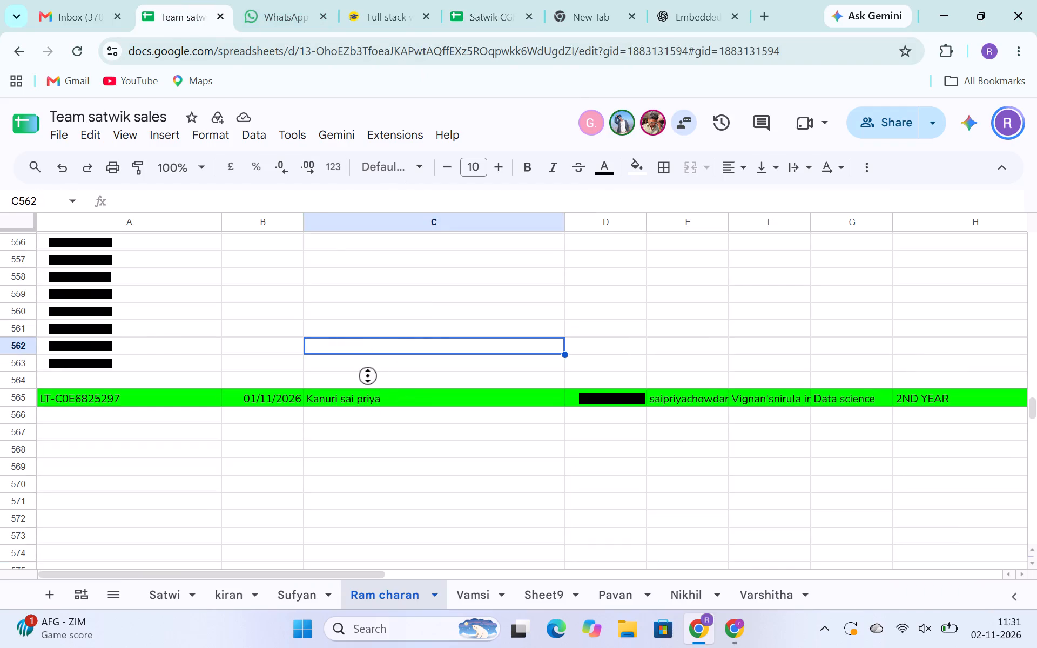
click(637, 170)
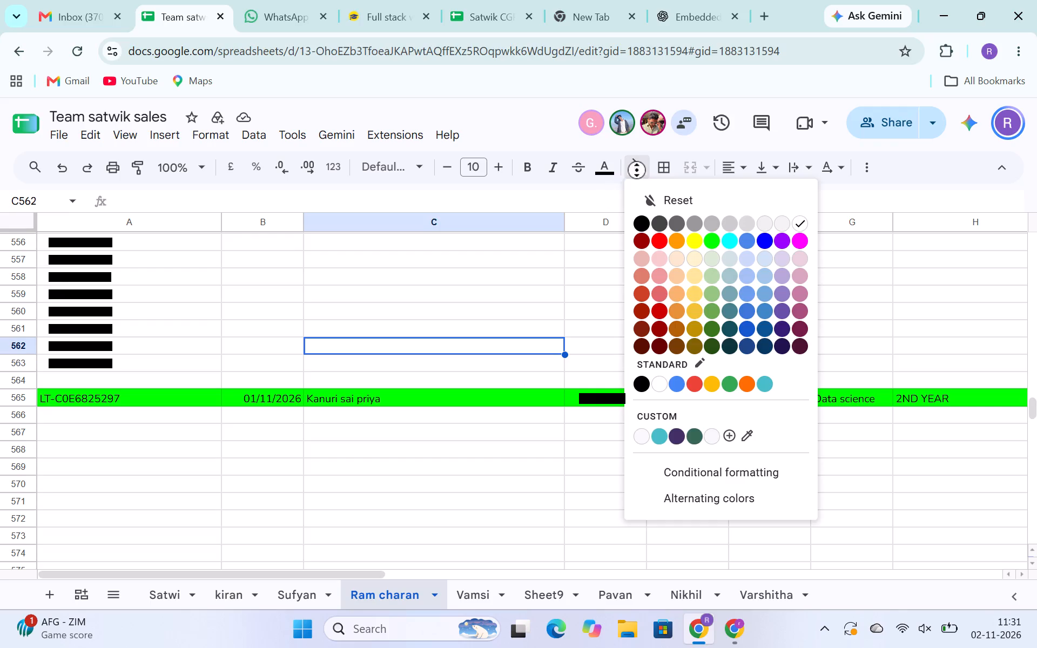
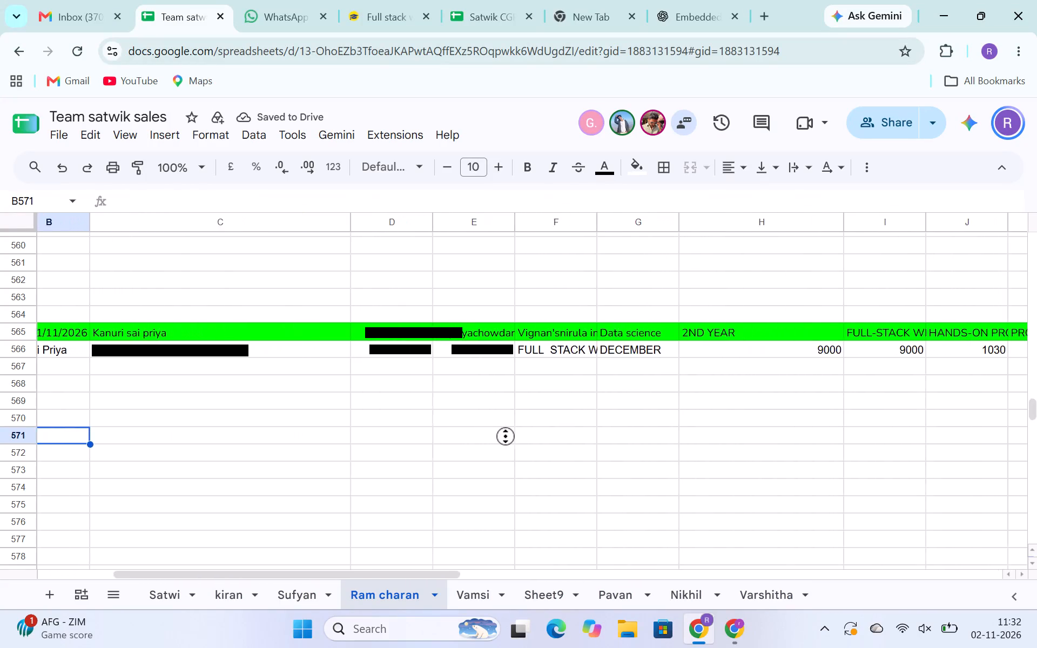
scroll(506, 436, left, 4)
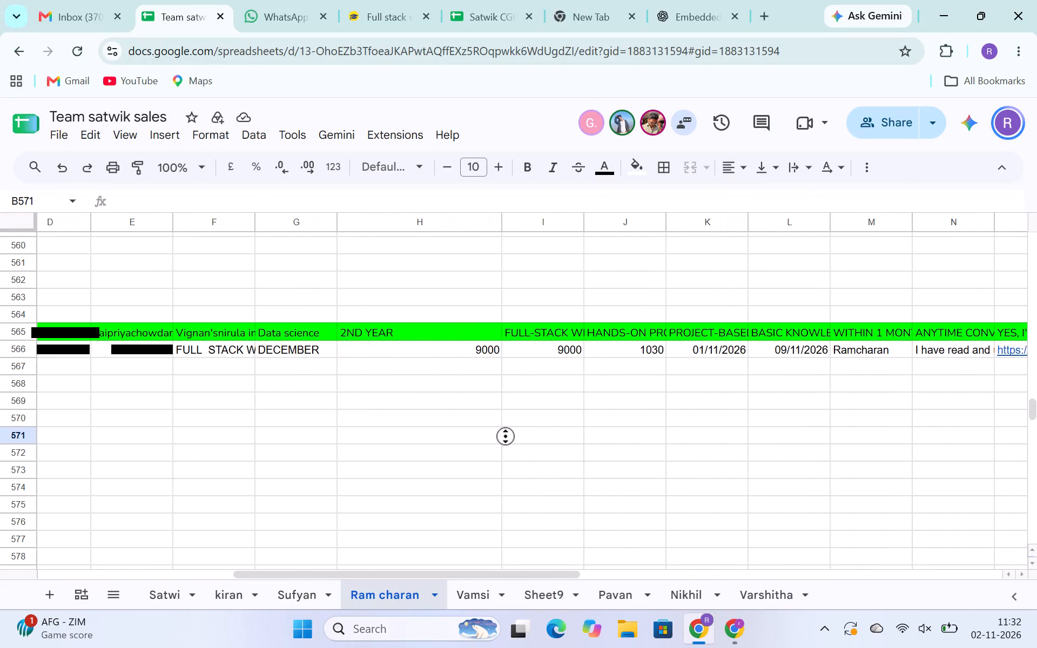
scroll(506, 436, left, 3)
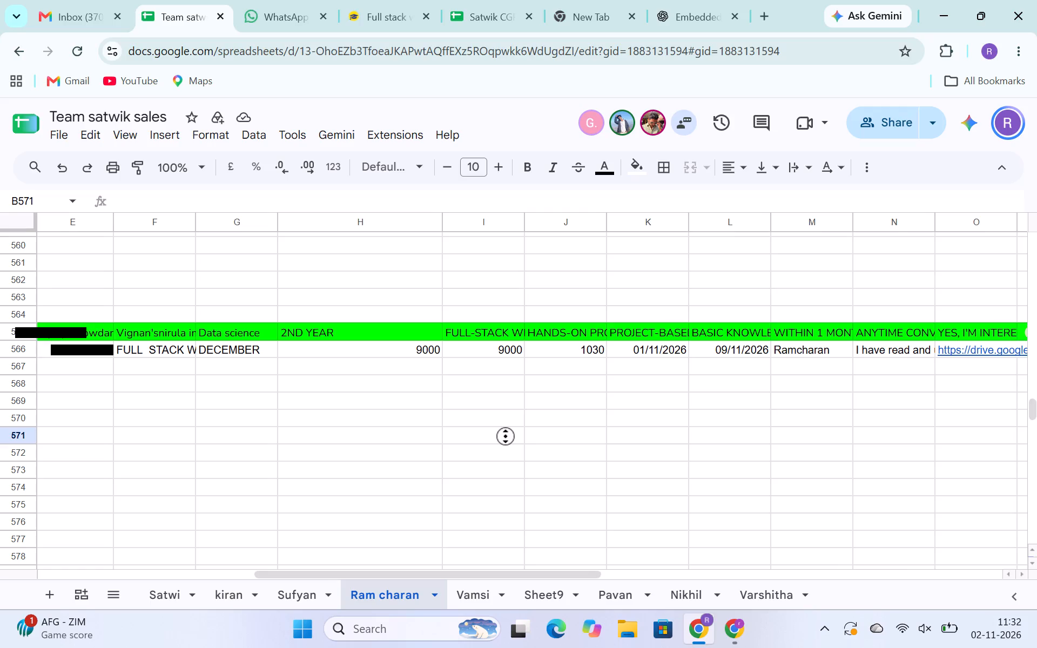
scroll(506, 436, left, 5)
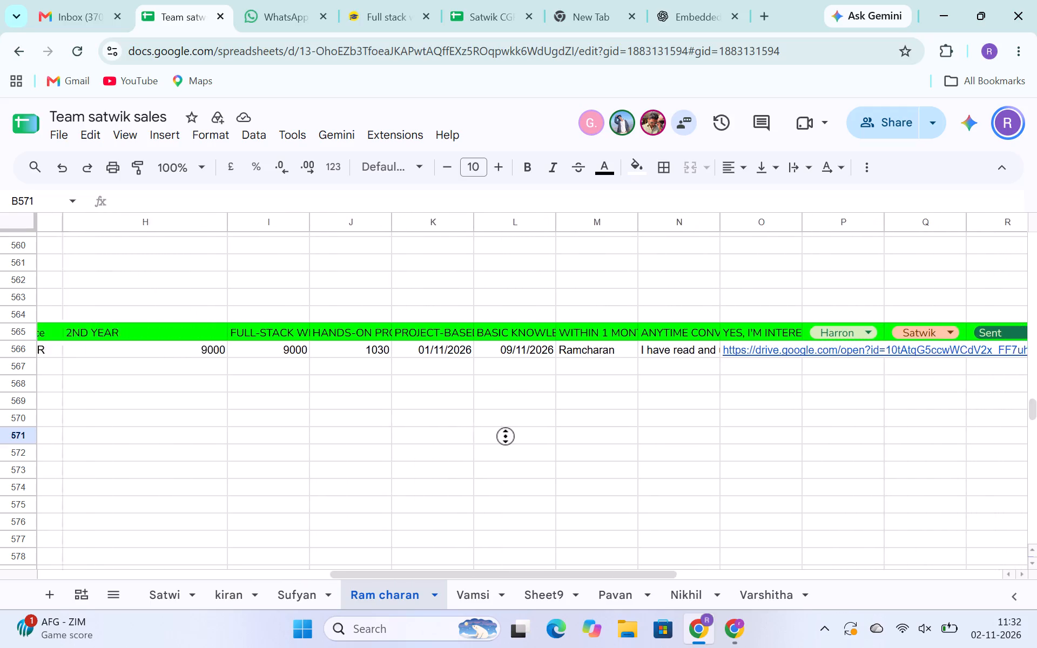
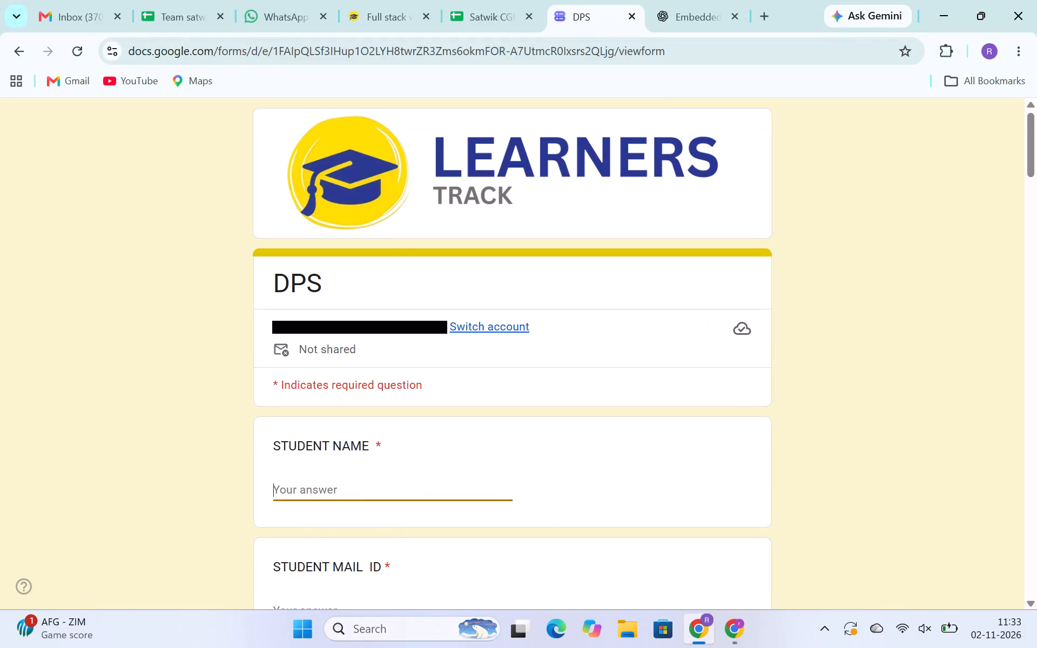
click(198, 21)
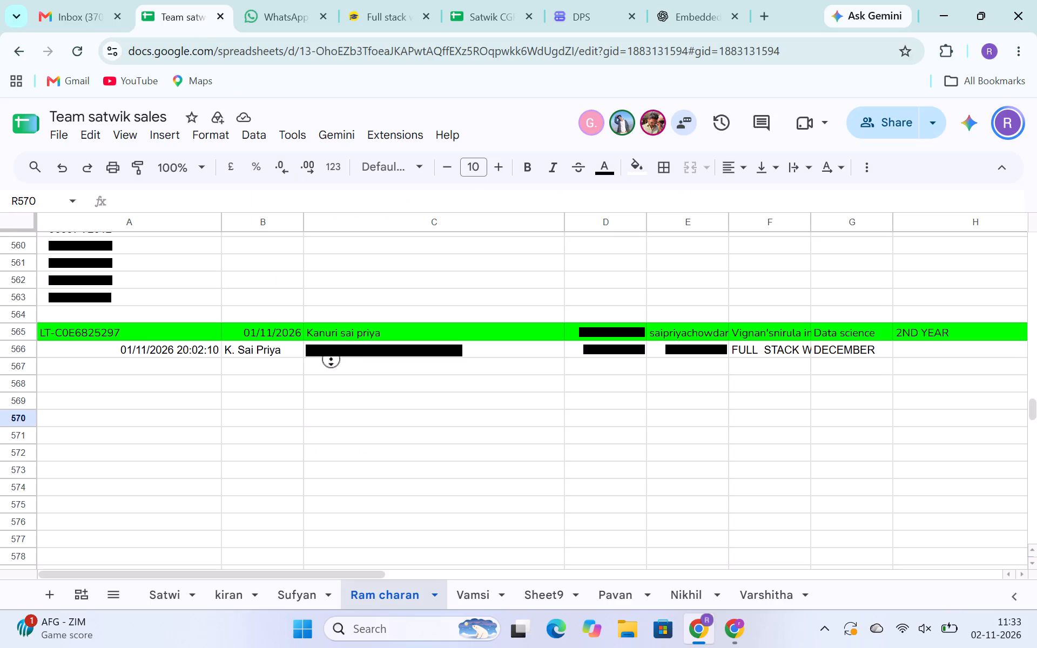
click(416, 393)
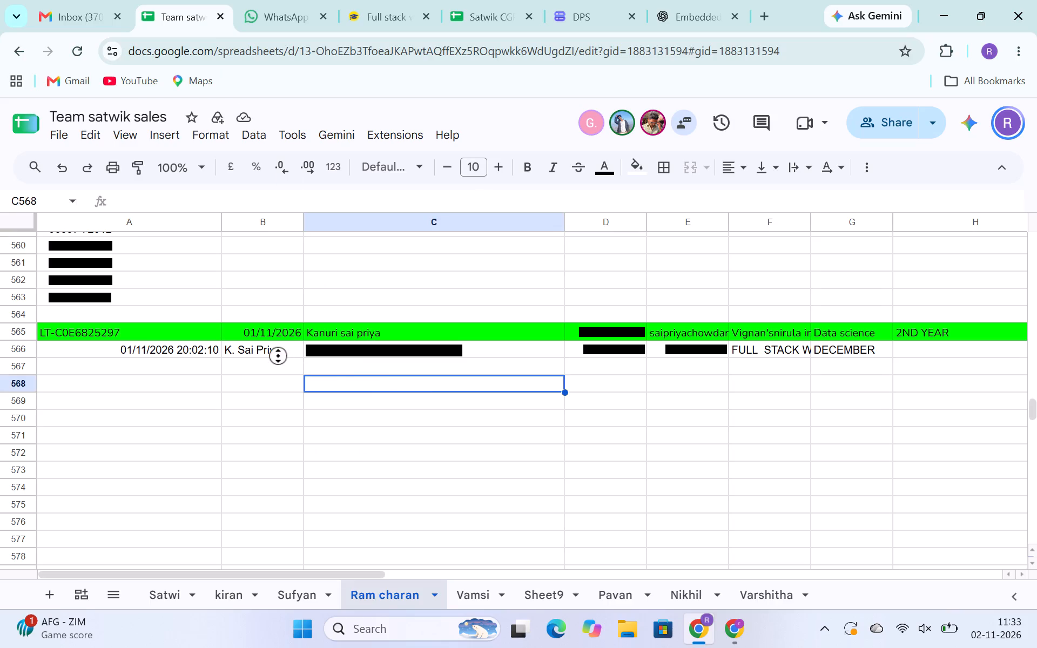
click(278, 356)
key(ctrl+c)
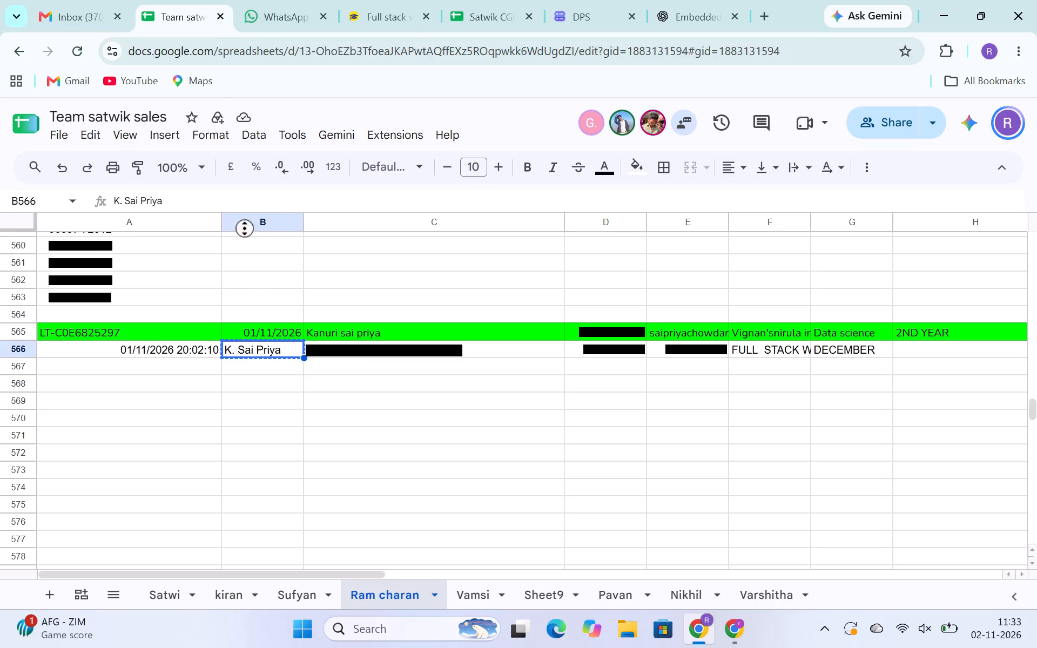
Switch to the DPS form and paste the student name copied from cell B566 into STUDENT NAME.
click(597, 3)
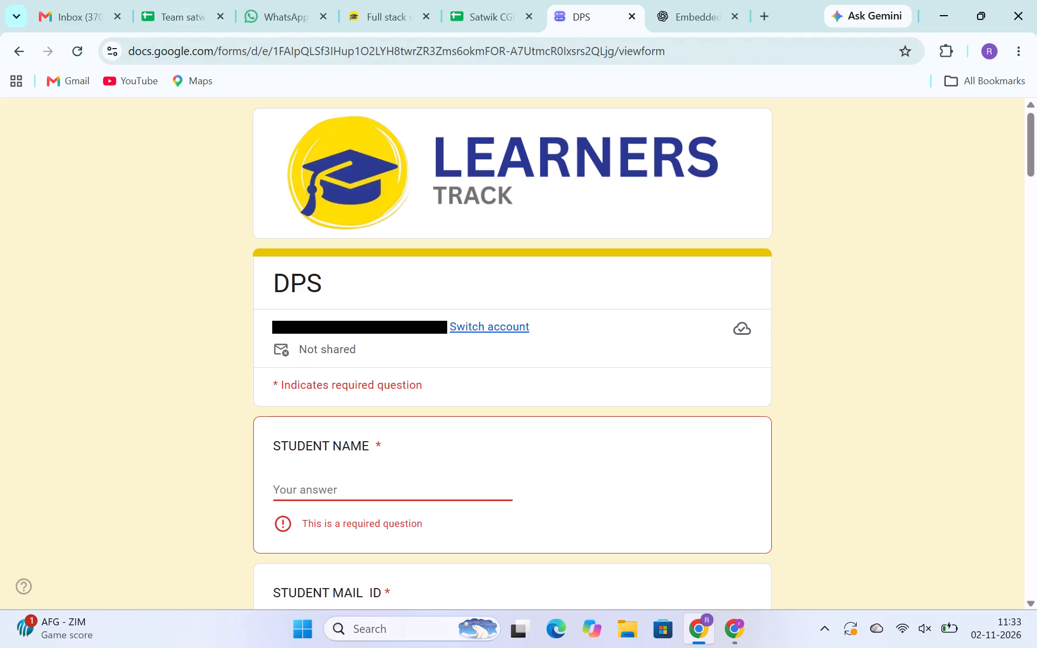
click(336, 487)
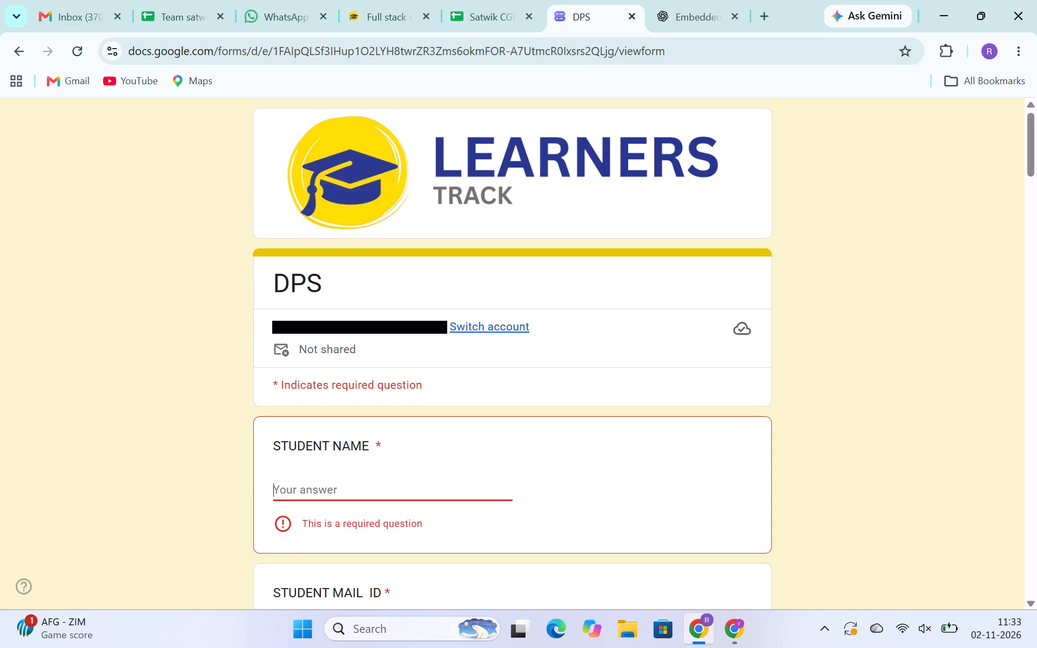
key(ctrl+v)
scroll(336, 487, down, 3)
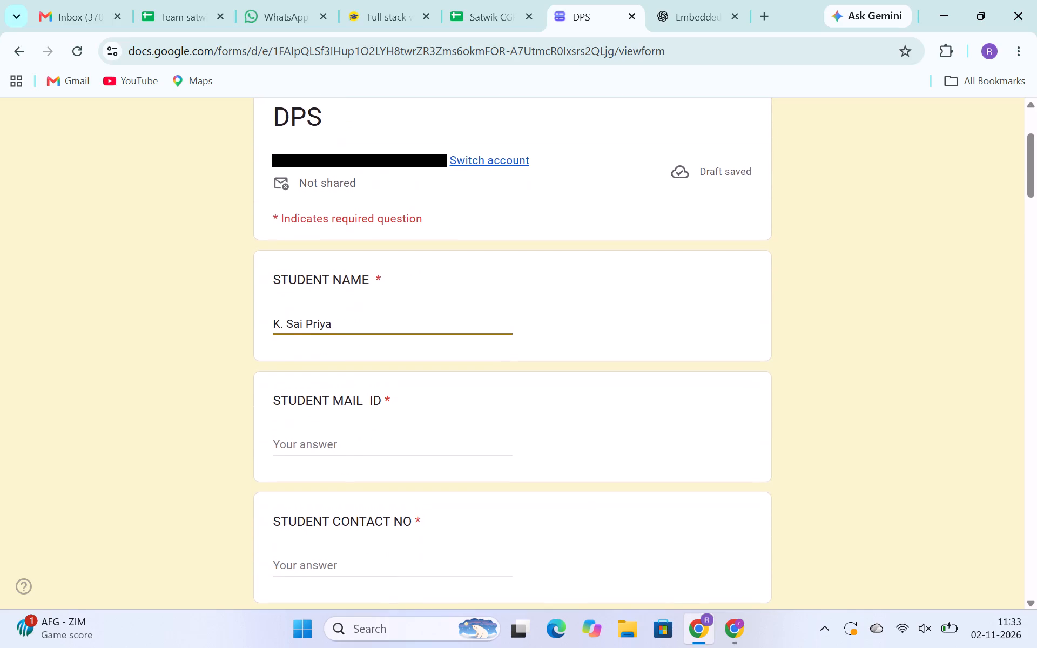
click(341, 446)
click(164, 7)
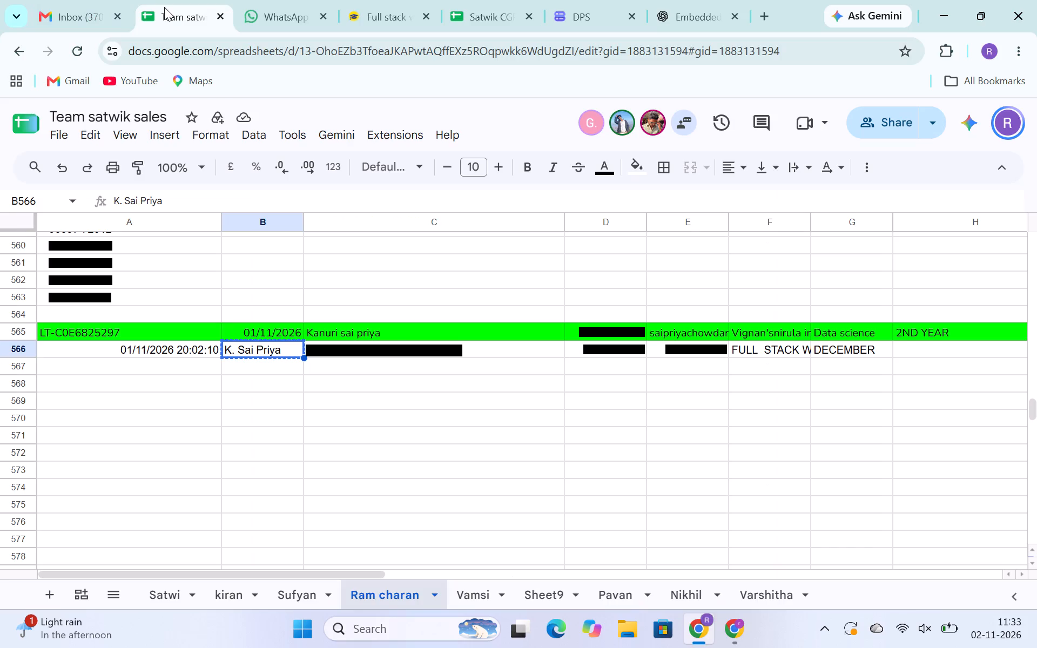
click(383, 354)
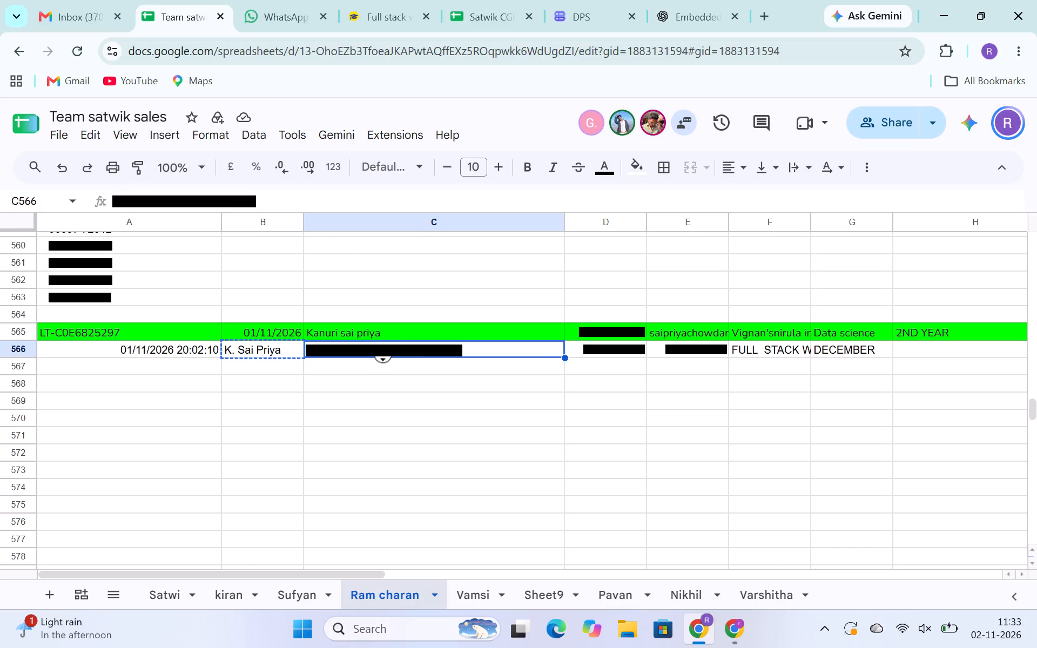
key(ctrl+c)
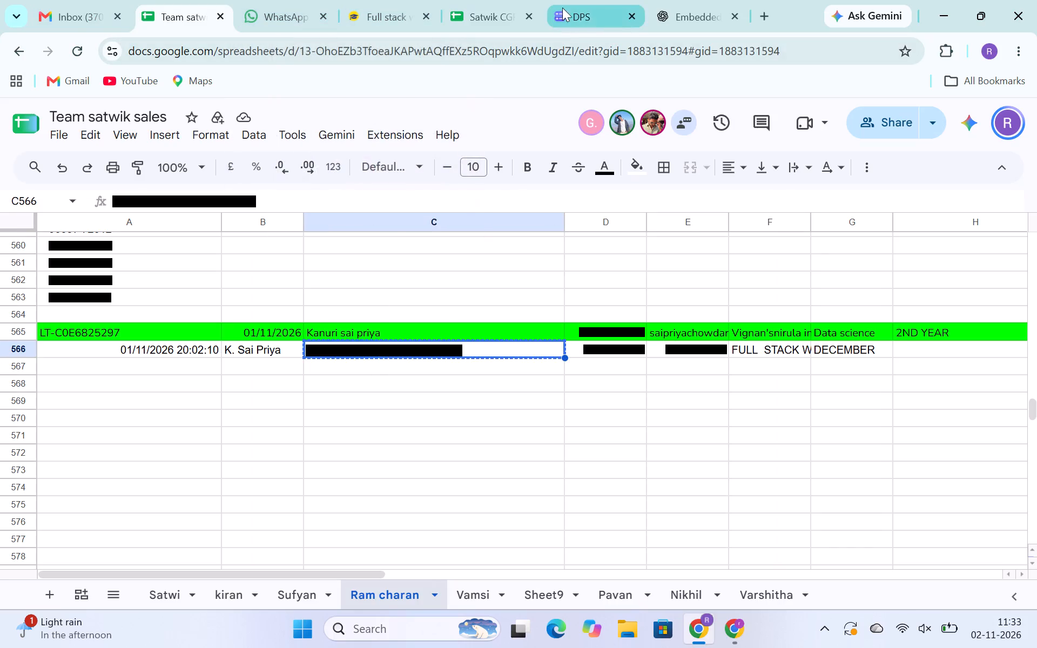
click(586, 8)
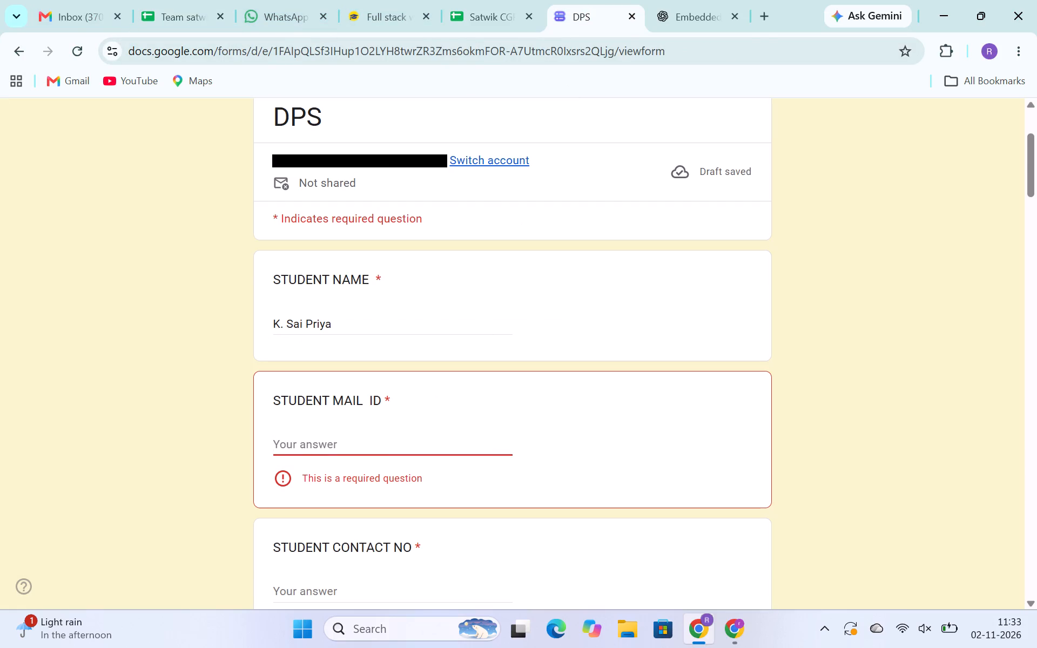
key(ctrl+v)
scroll(334, 444, down, 4)
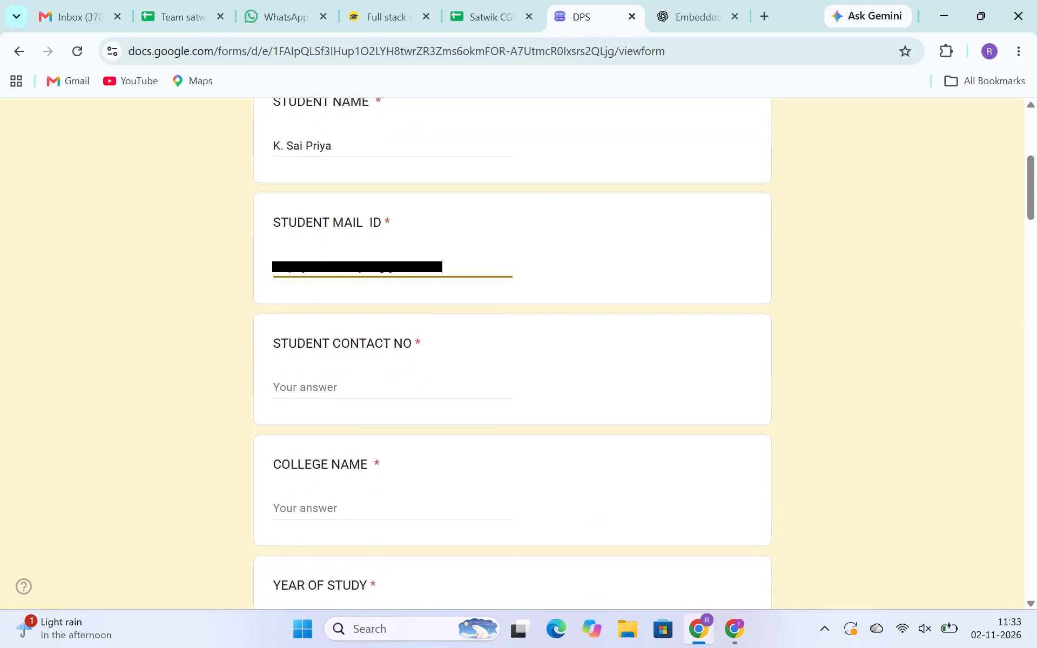
click(313, 383)
click(164, 0)
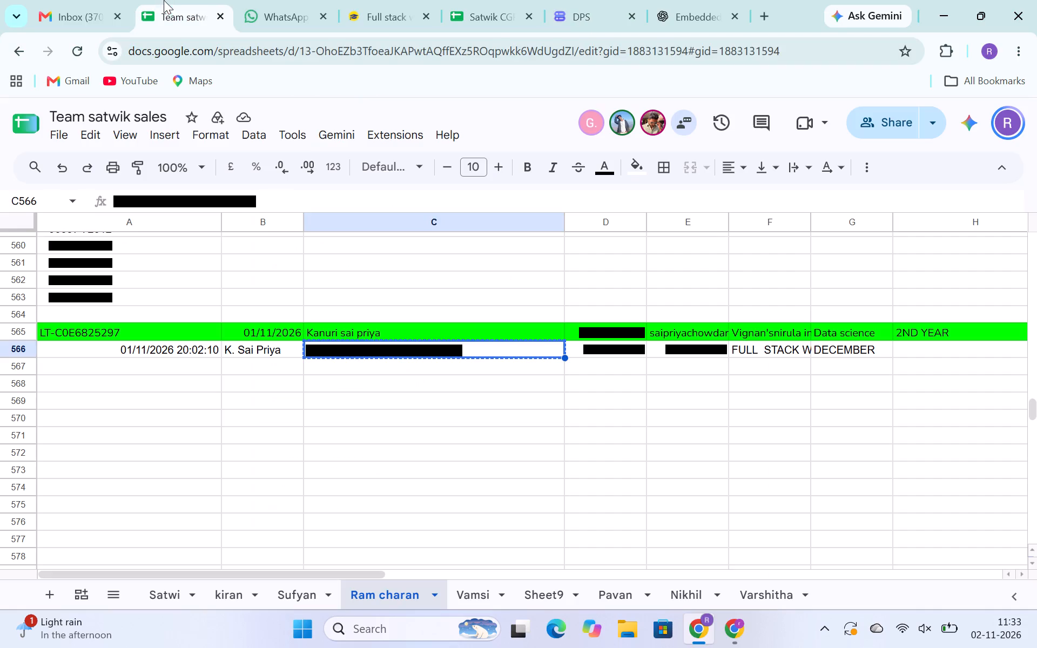
click(571, 387)
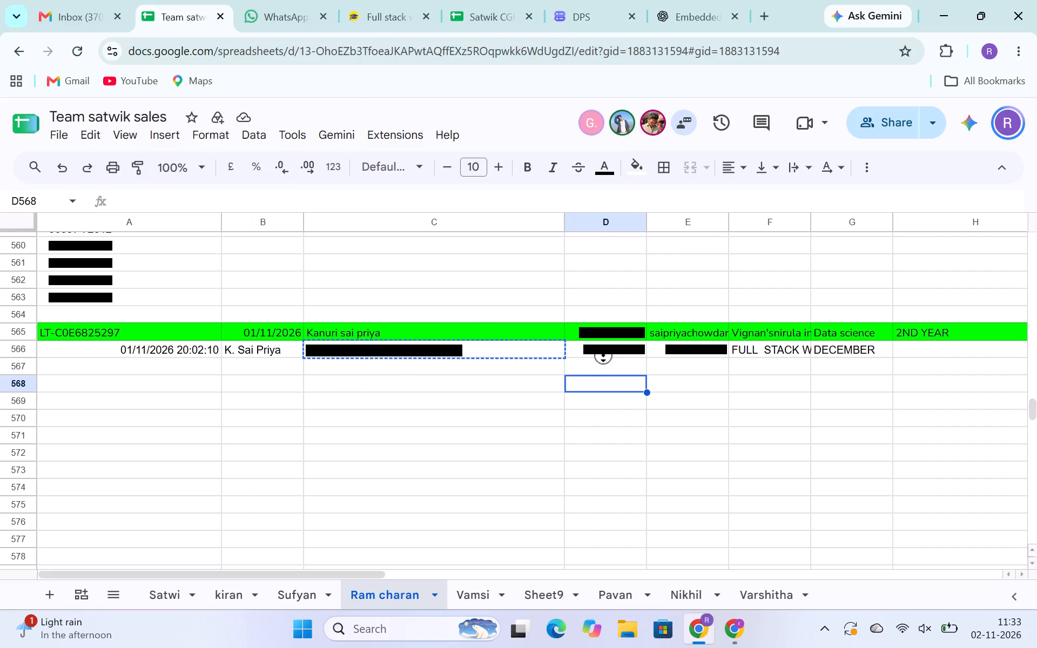
click(610, 352)
key(ctrl+c)
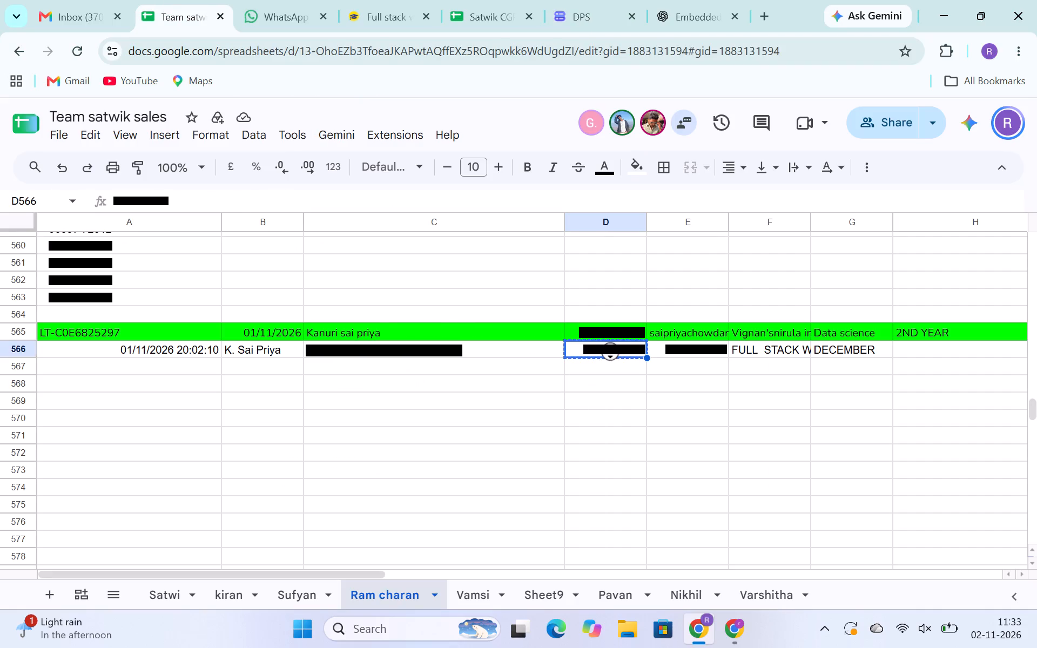
click(595, 19)
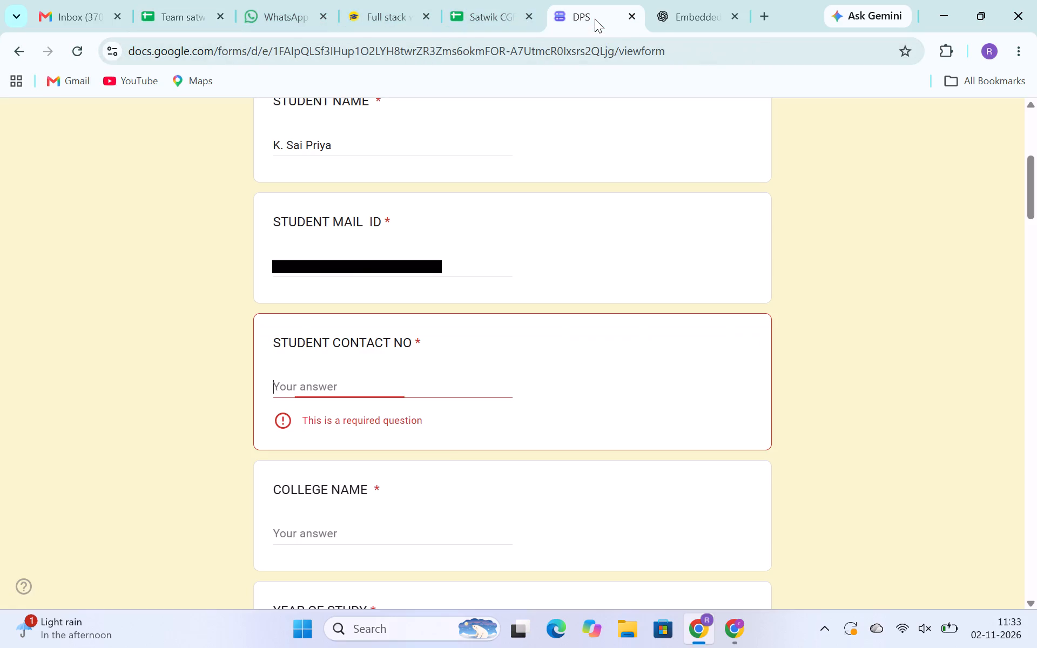
key(ctrl+v)
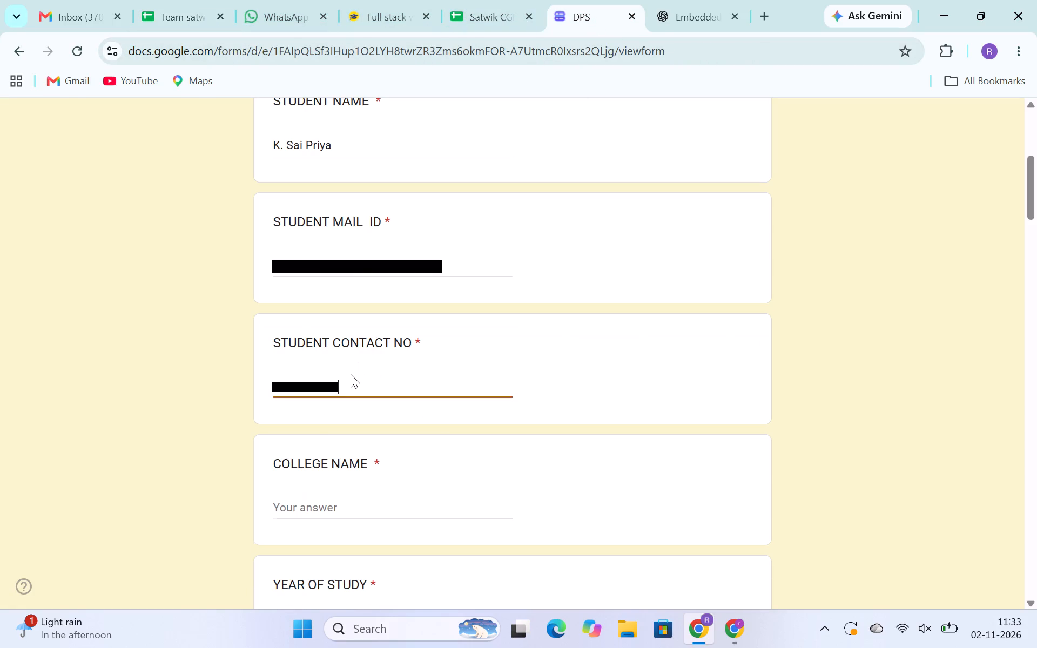
scroll(307, 411, down, 3)
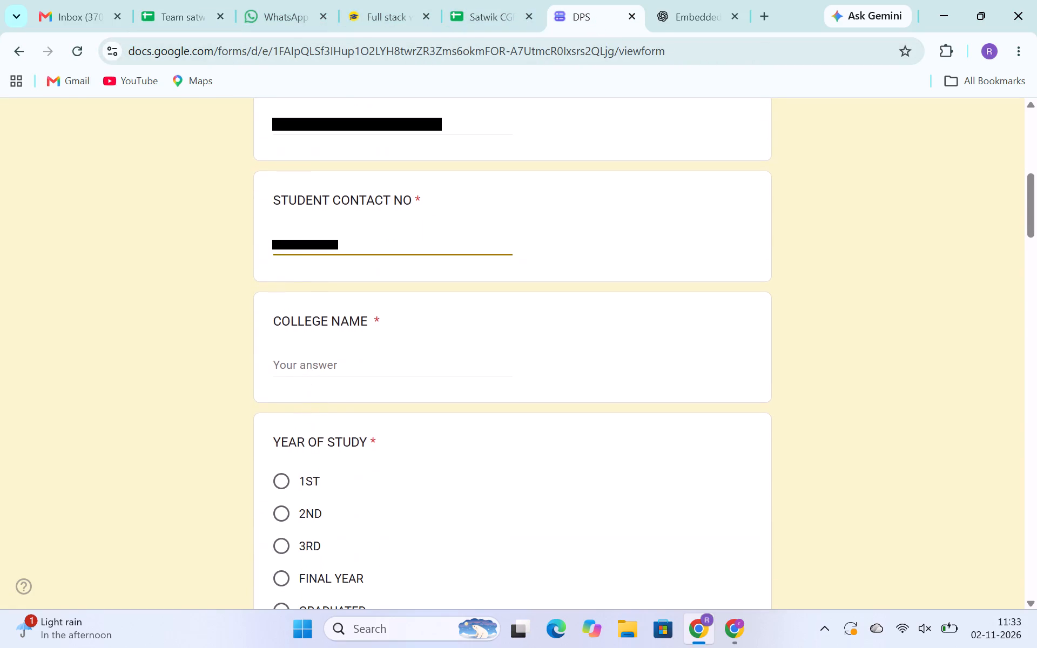
click(371, 365)
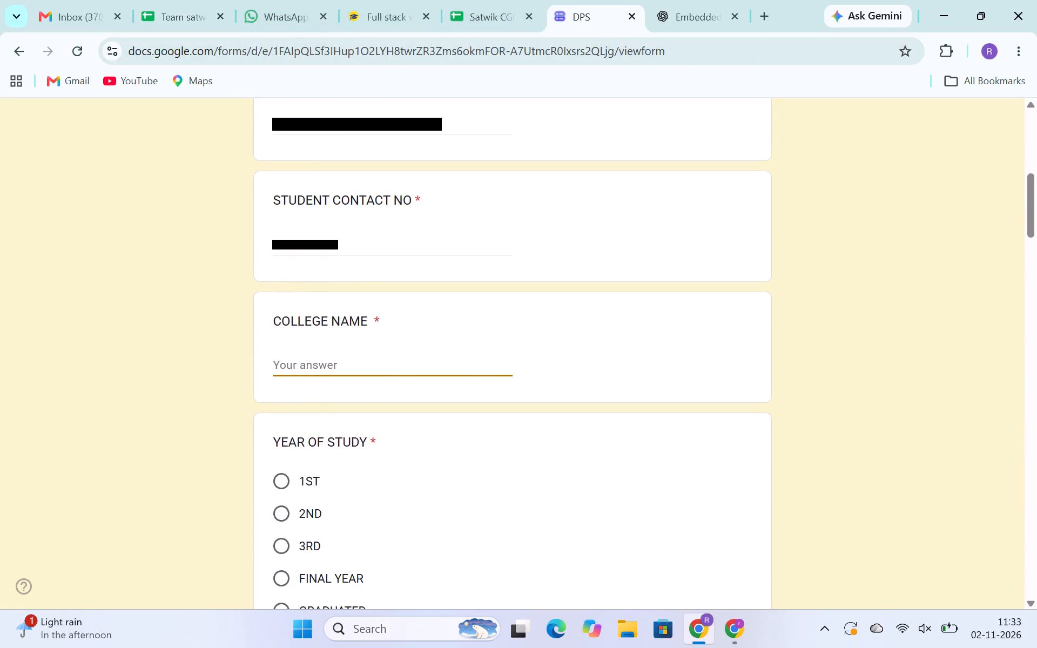
click(185, 3)
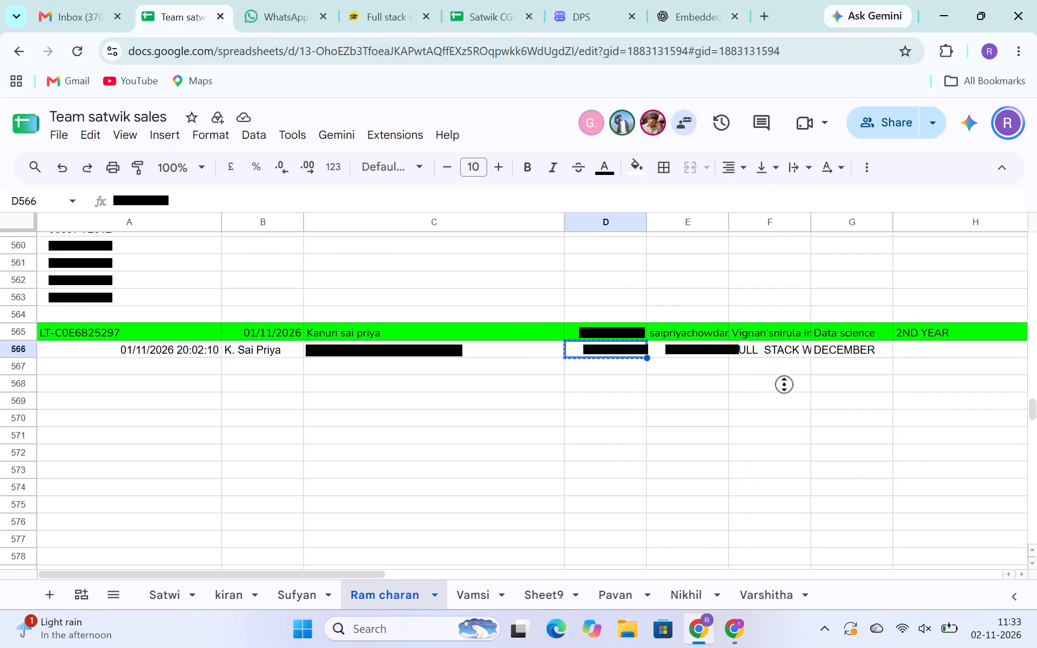
click(773, 334)
key(ctrl+c)
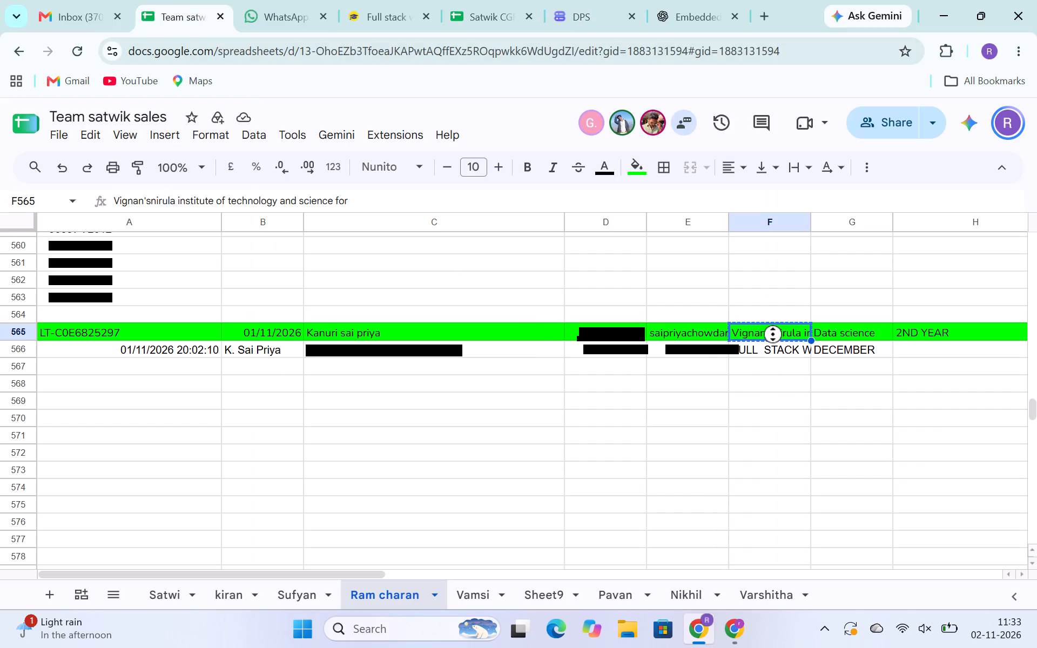
click(382, 5)
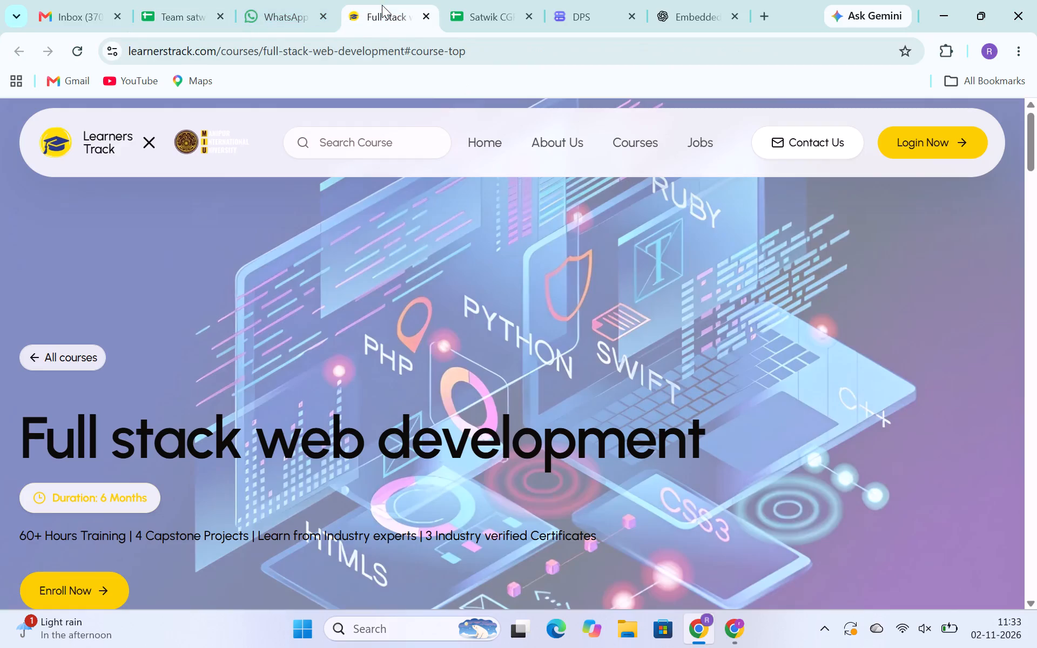
click(588, 14)
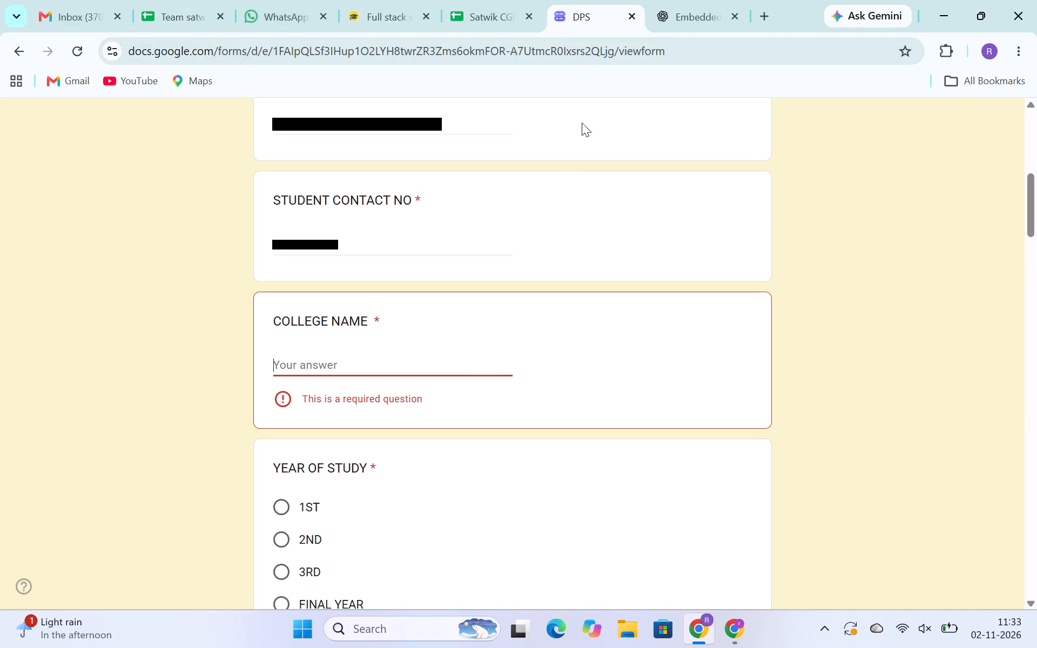
key(ctrl+v)
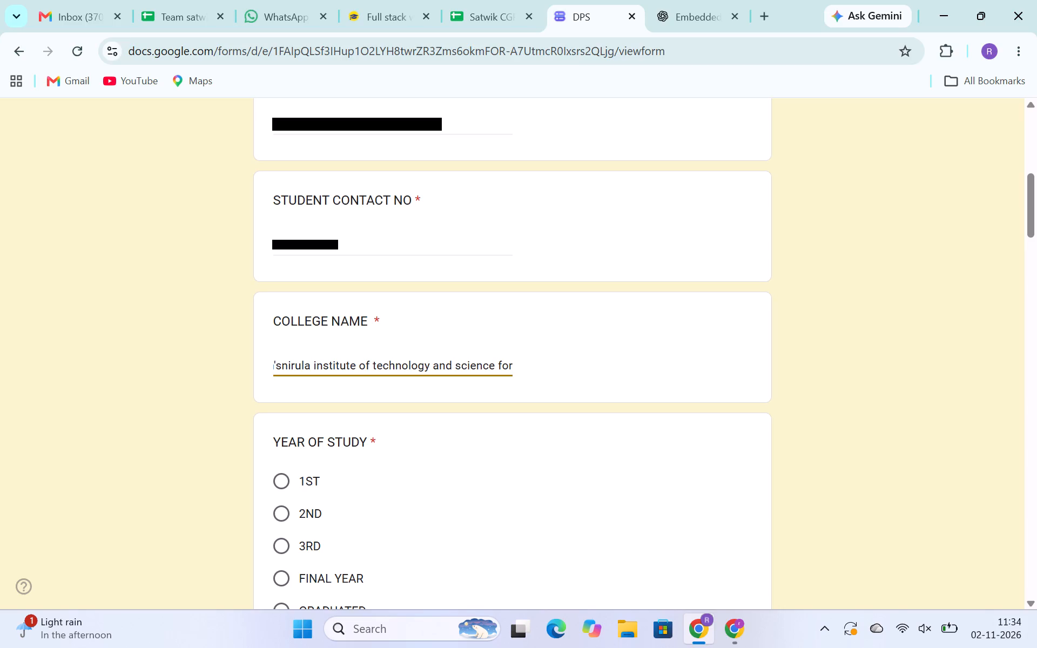
Set YEAR OF STUDY to 2ND in the DPS form.
scroll(349, 368, down, 4)
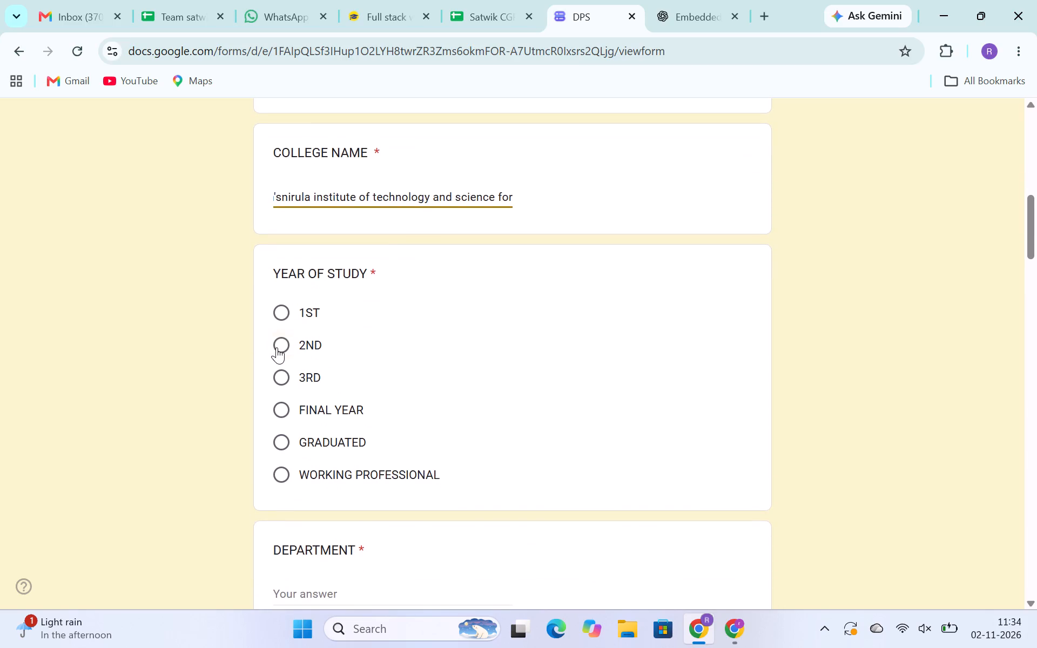
click(277, 347)
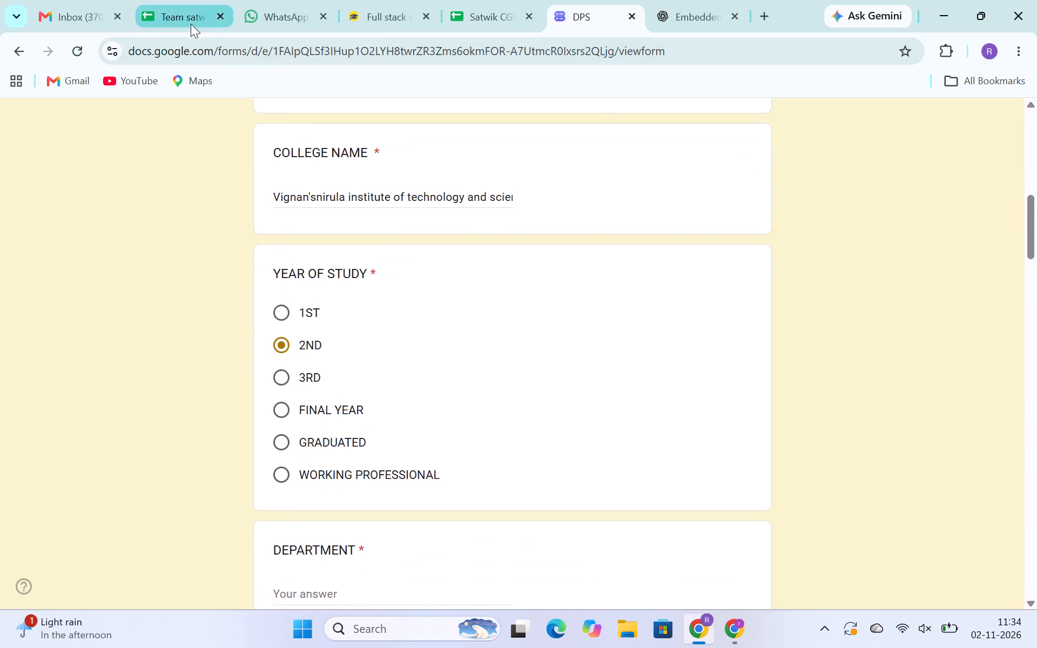
click(191, 24)
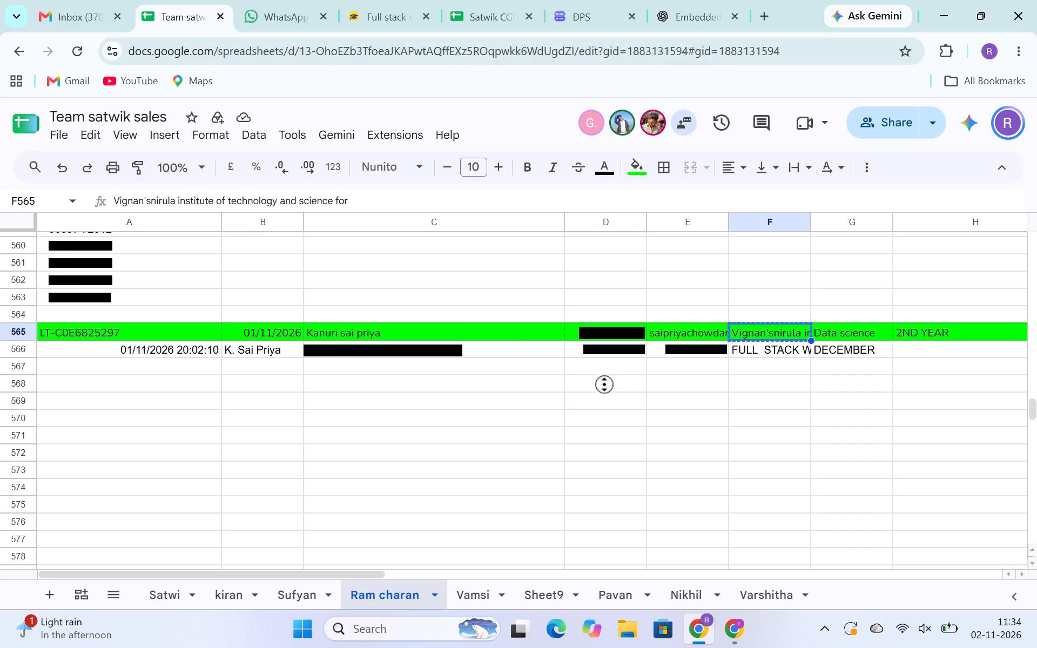
scroll(653, 375, left, 3)
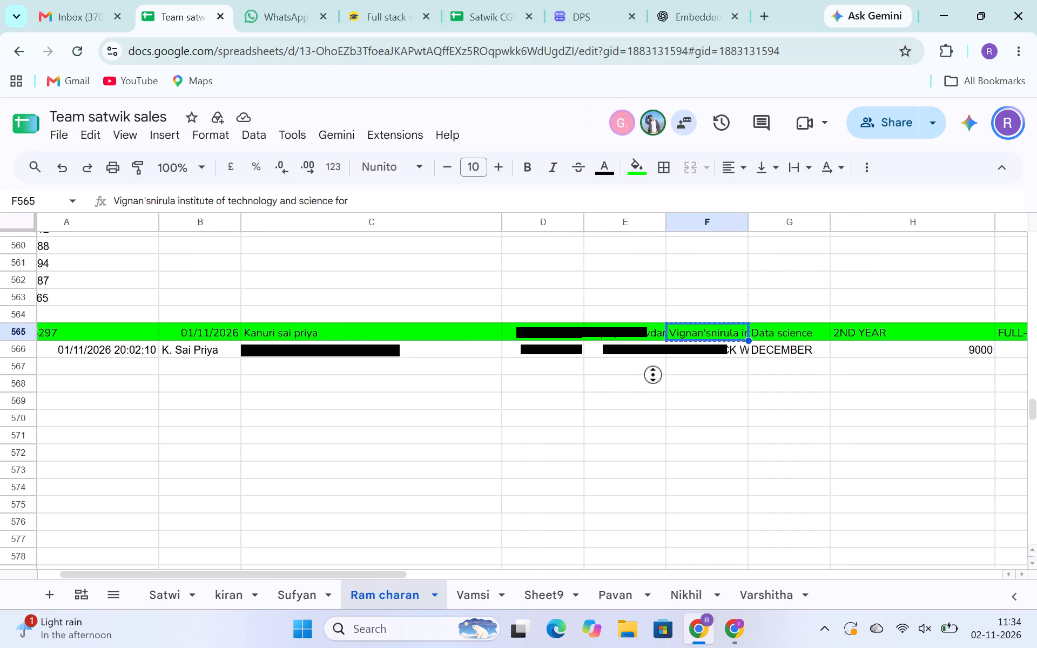
scroll(653, 375, left, 4)
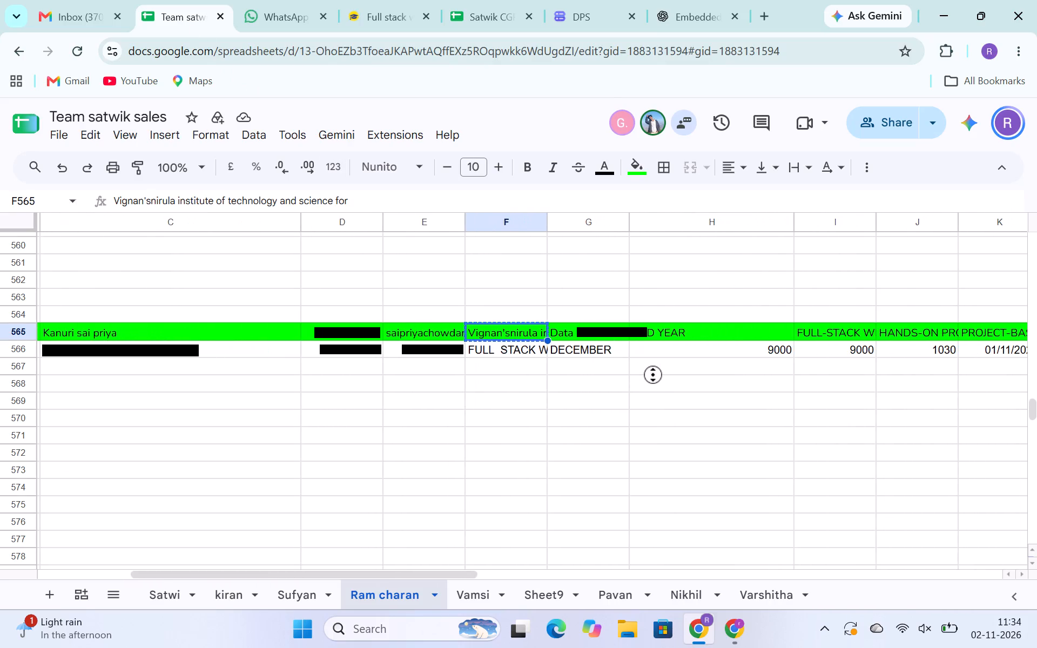
scroll(653, 375, left, 4)
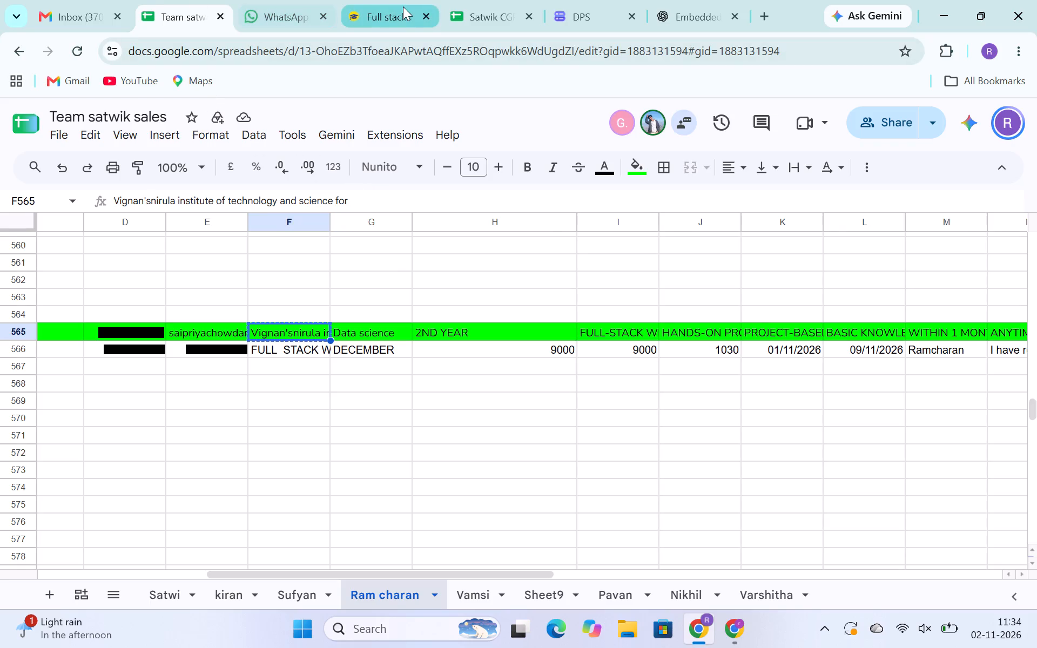
click(585, 1)
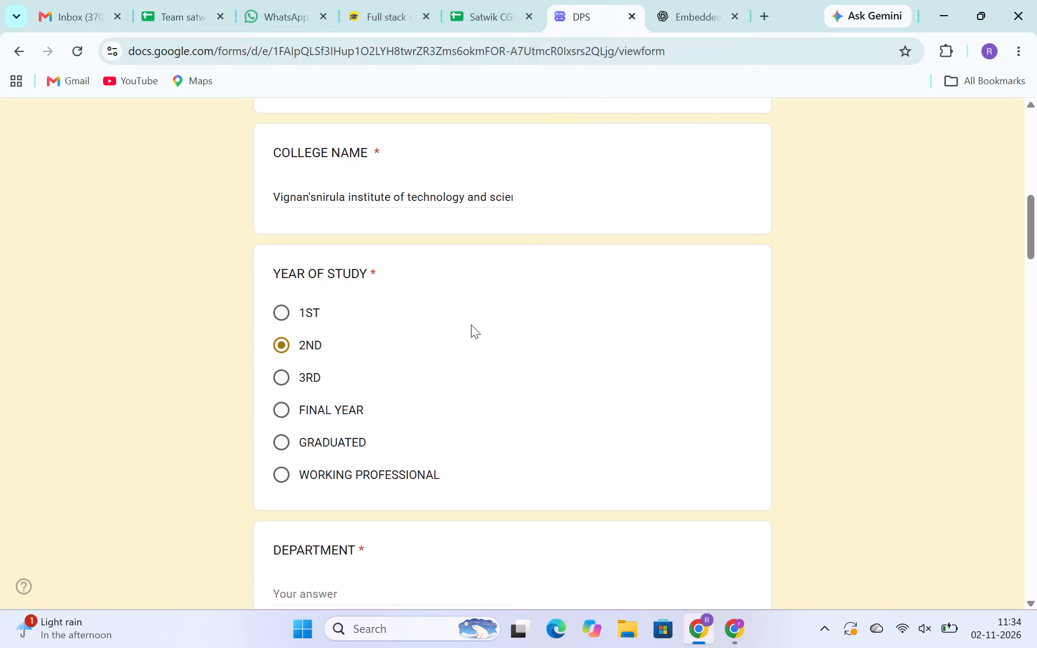
scroll(471, 325, down, 5)
click(335, 353)
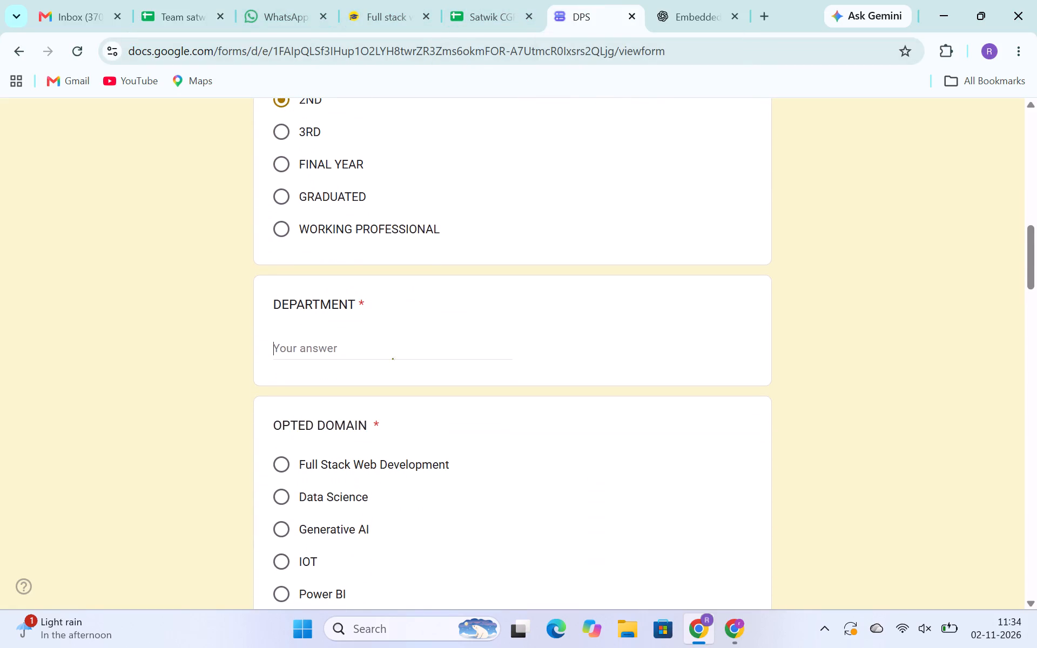
click(177, 0)
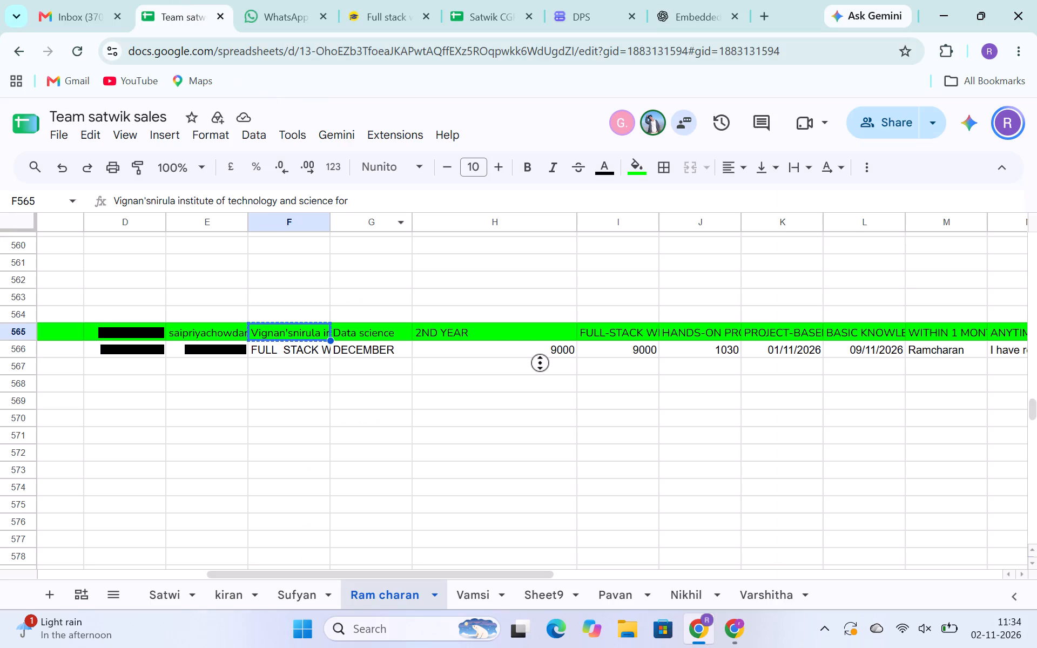
scroll(540, 363, left, 2)
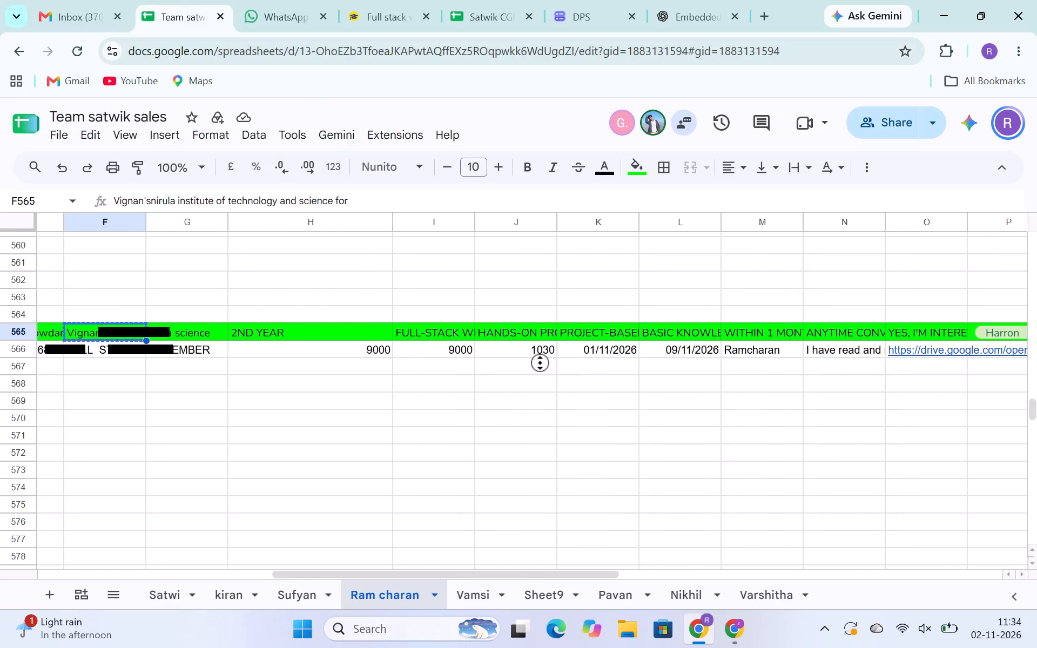
scroll(540, 363, left, 1)
click(479, 0)
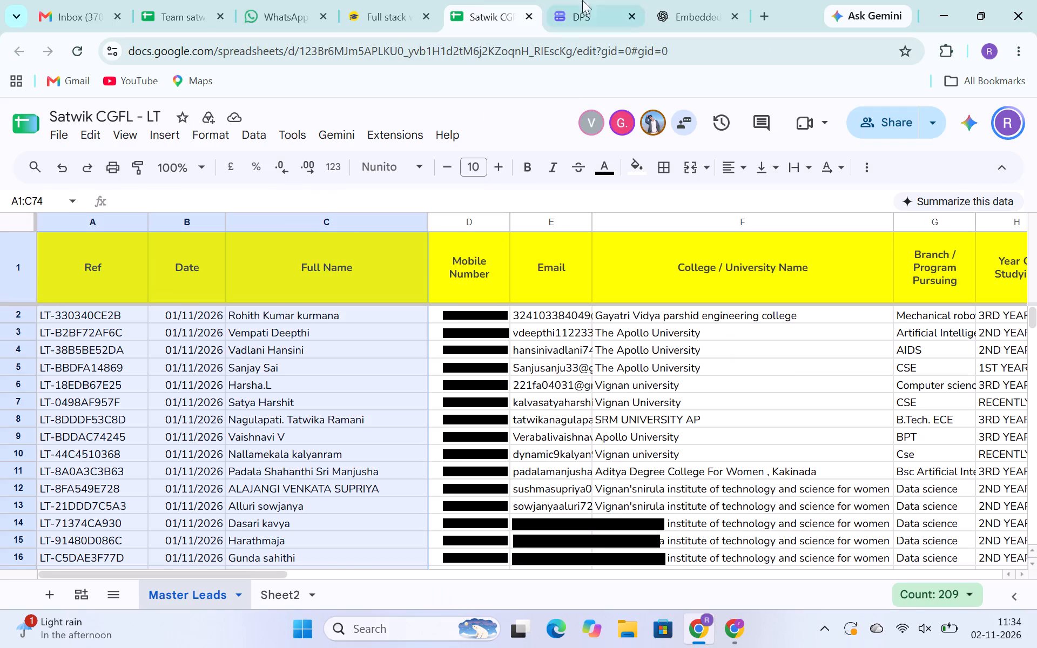
click(603, 0)
scroll(507, 326, down, 1)
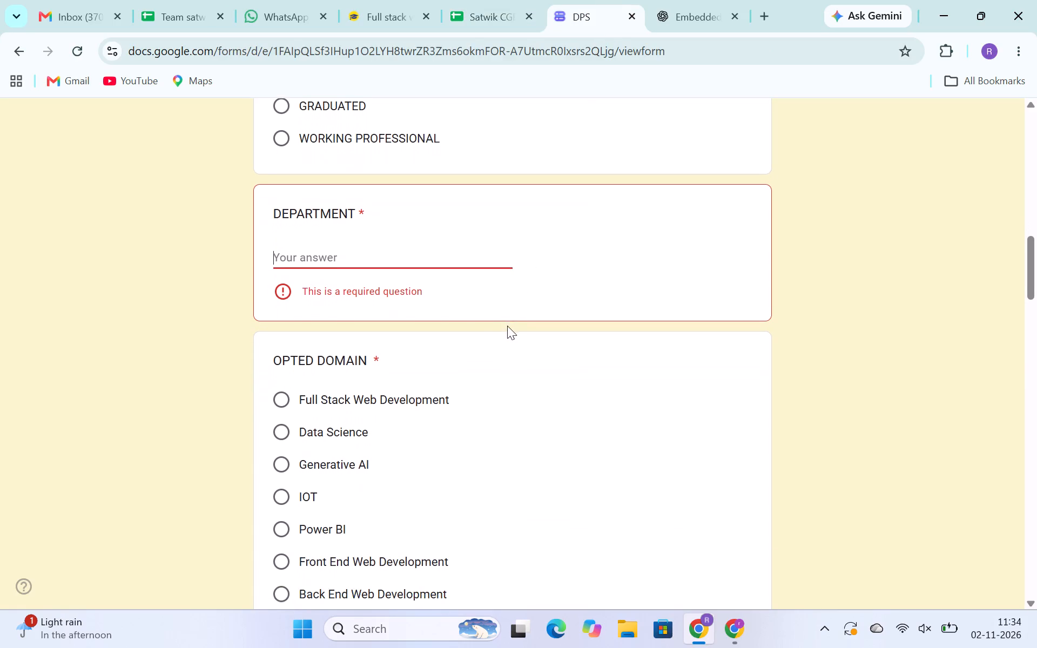
scroll(507, 326, down, 1)
key(shift+d)
text(ata)
key(space)
text(science)
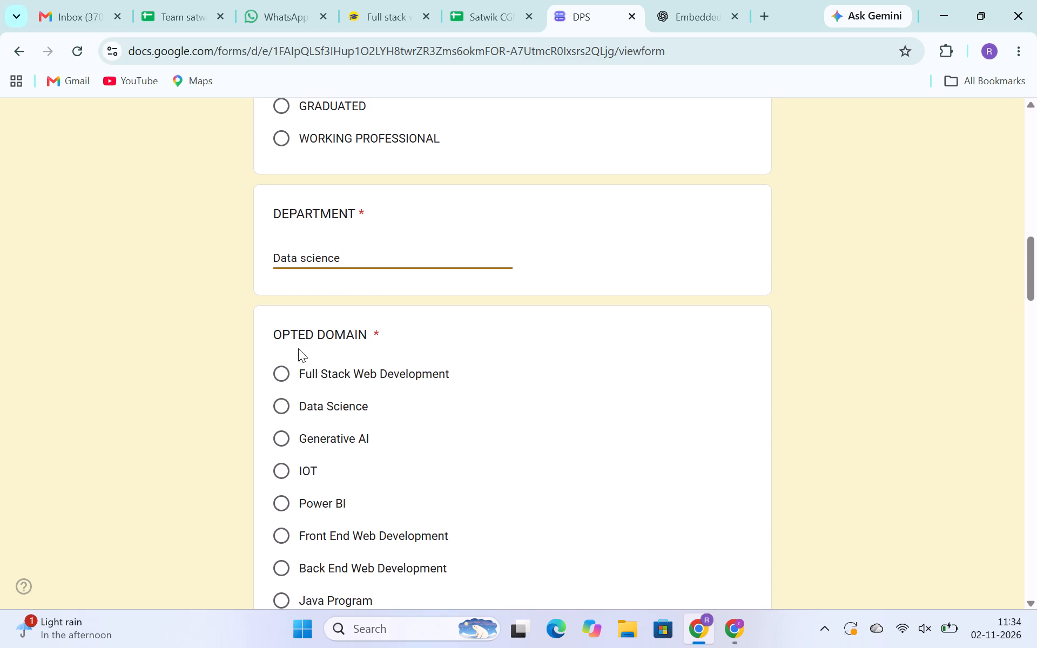
Choose Full Stack Web Development as the OPTED DOMAIN in the DPS form.
click(278, 367)
scroll(278, 367, down, 1)
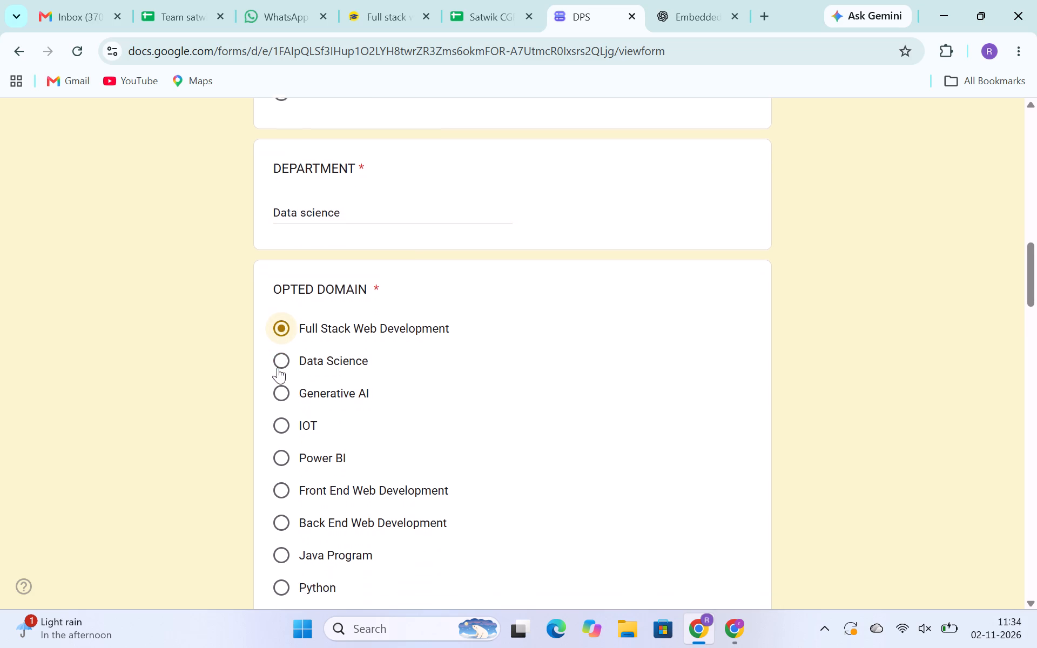
Choose DECEMBER as the OPTED BATCH in the DPS form.
scroll(278, 367, down, 6)
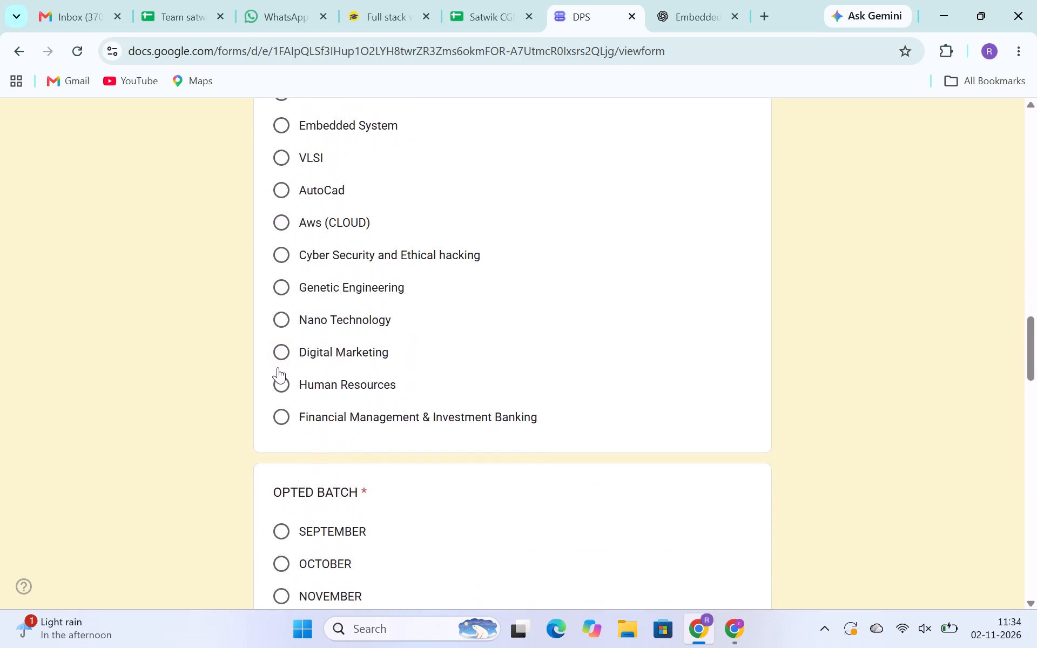
scroll(278, 367, down, 2)
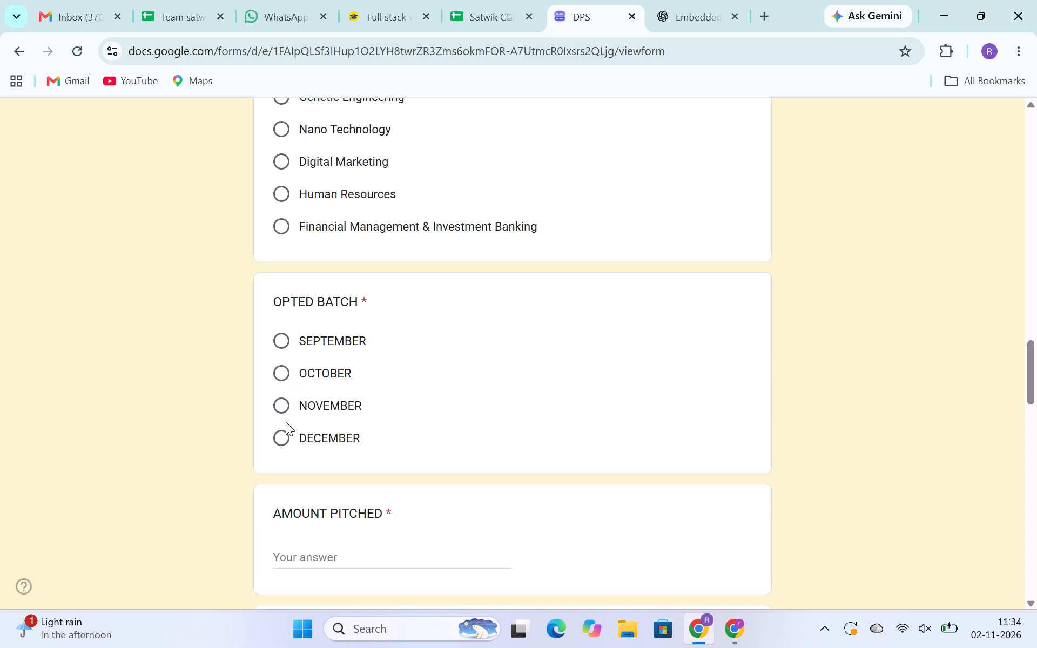
click(286, 437)
Enter 9000 as the AMOUNT PITCHED and 1030 as the AMOUNT PAID in the DPS form.
scroll(286, 437, down, 3)
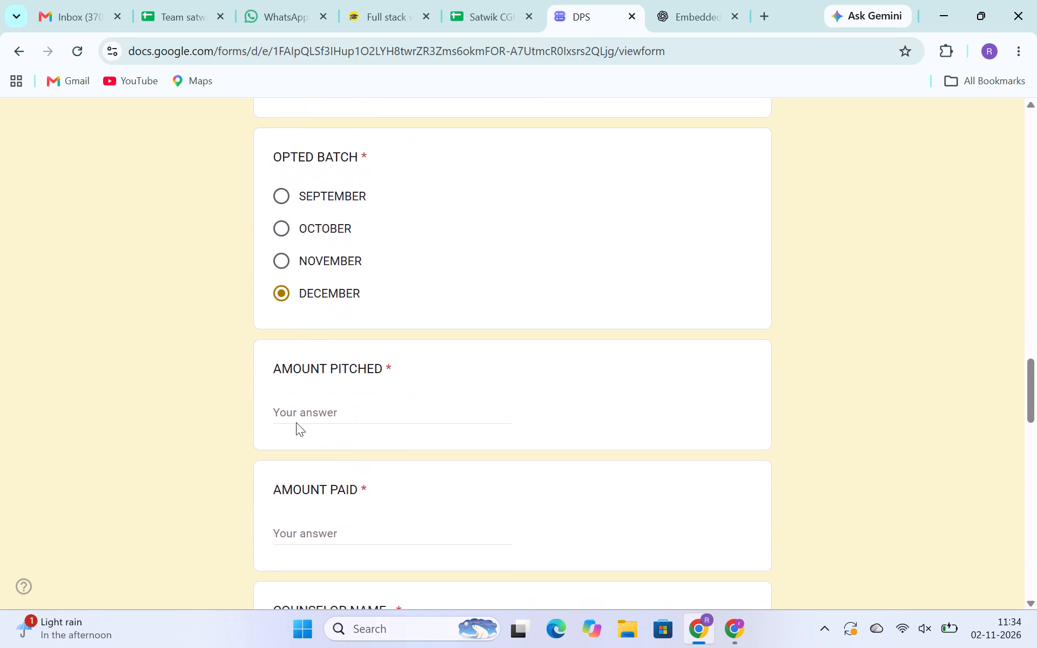
click(309, 410)
text(9000)
scroll(309, 410, down, 2)
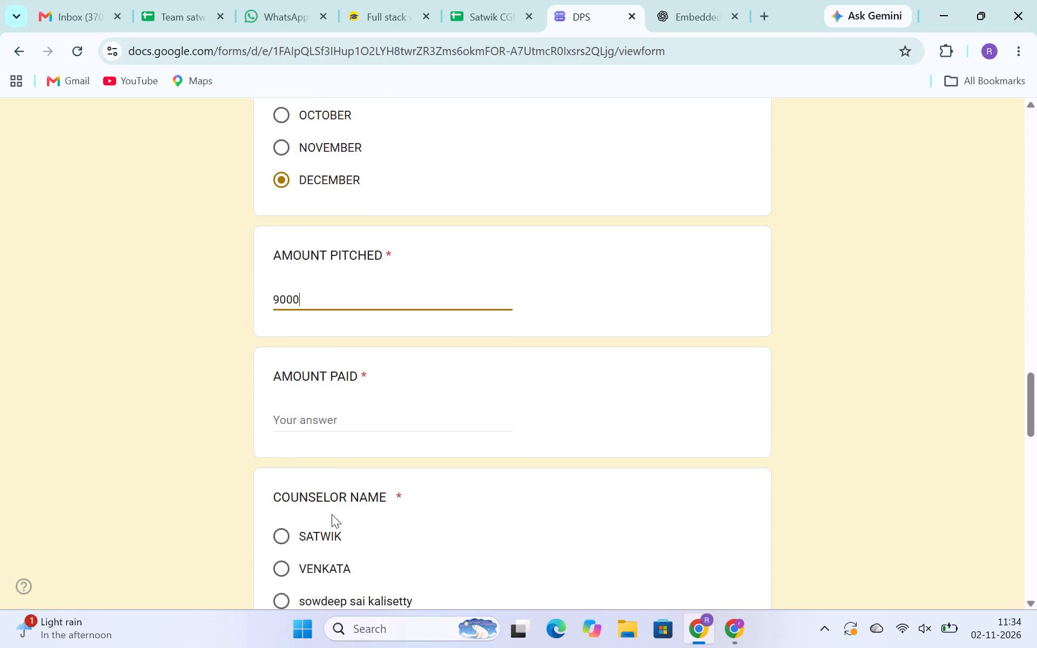
click(339, 415)
text(10)
text(30)
Look through the form's counselor list and choose VENKATA as the COUNSELOR NAME.
scroll(339, 415, down, 2)
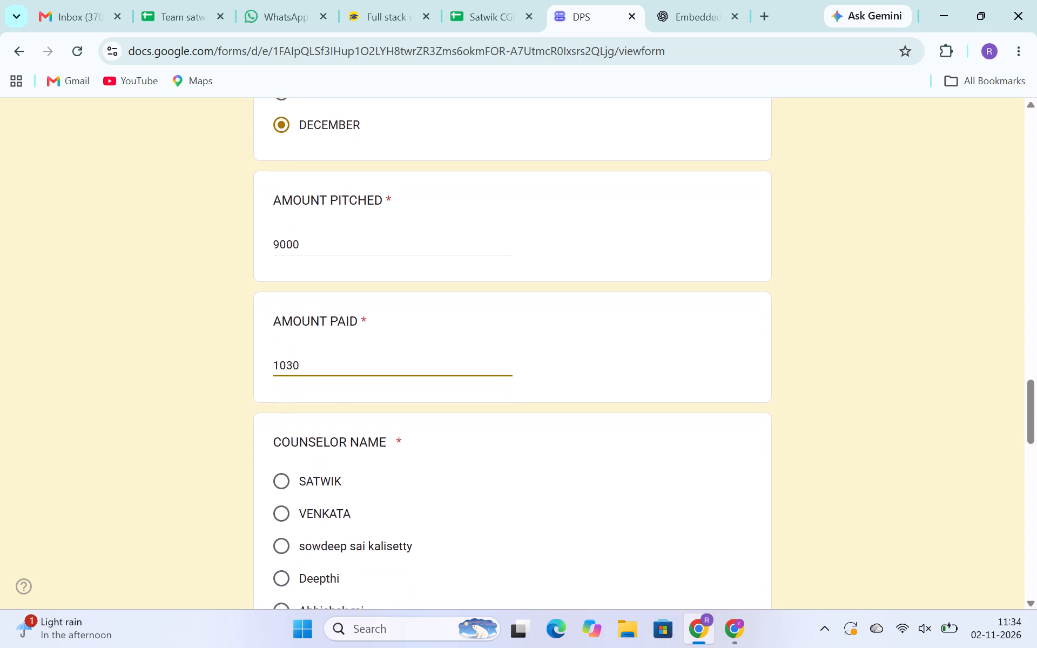
scroll(339, 415, down, 2)
scroll(299, 432, down, 4)
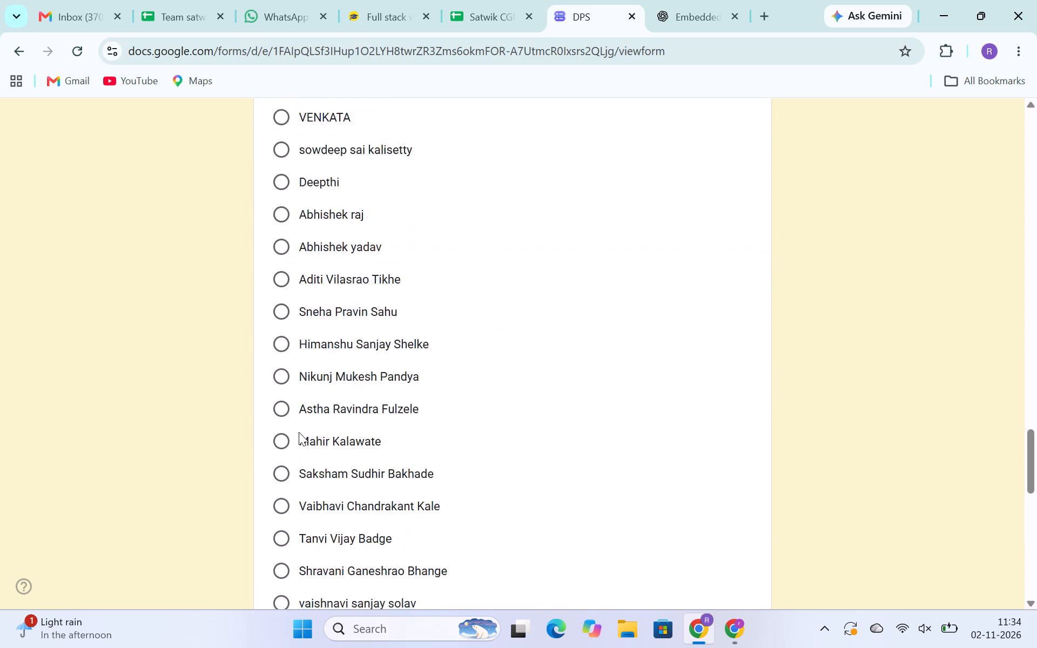
scroll(299, 432, down, 6)
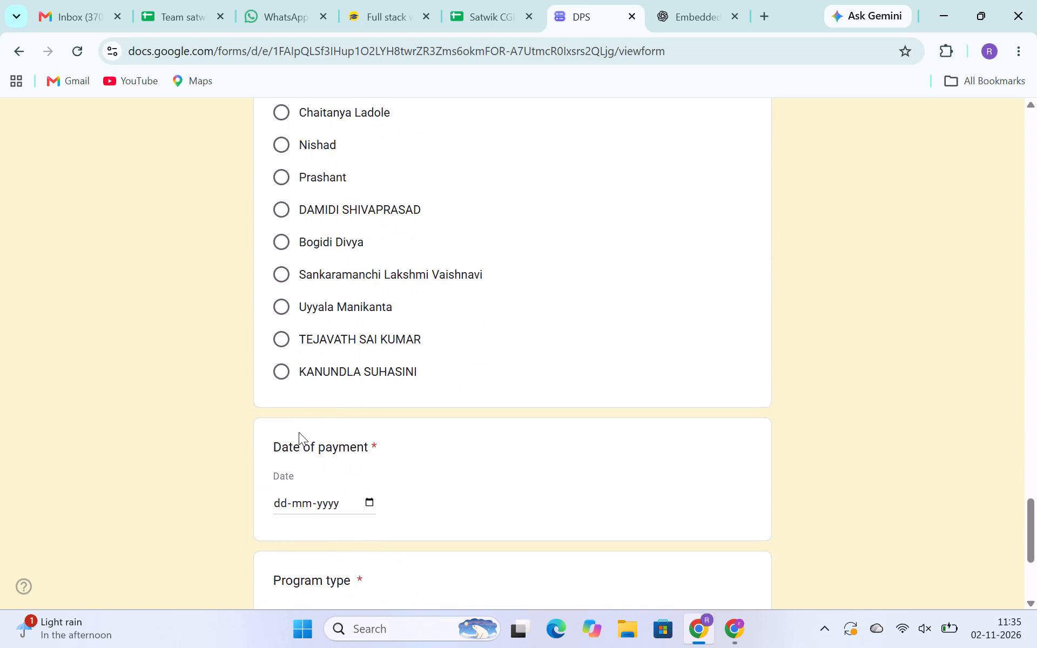
scroll(393, 367, up, 2)
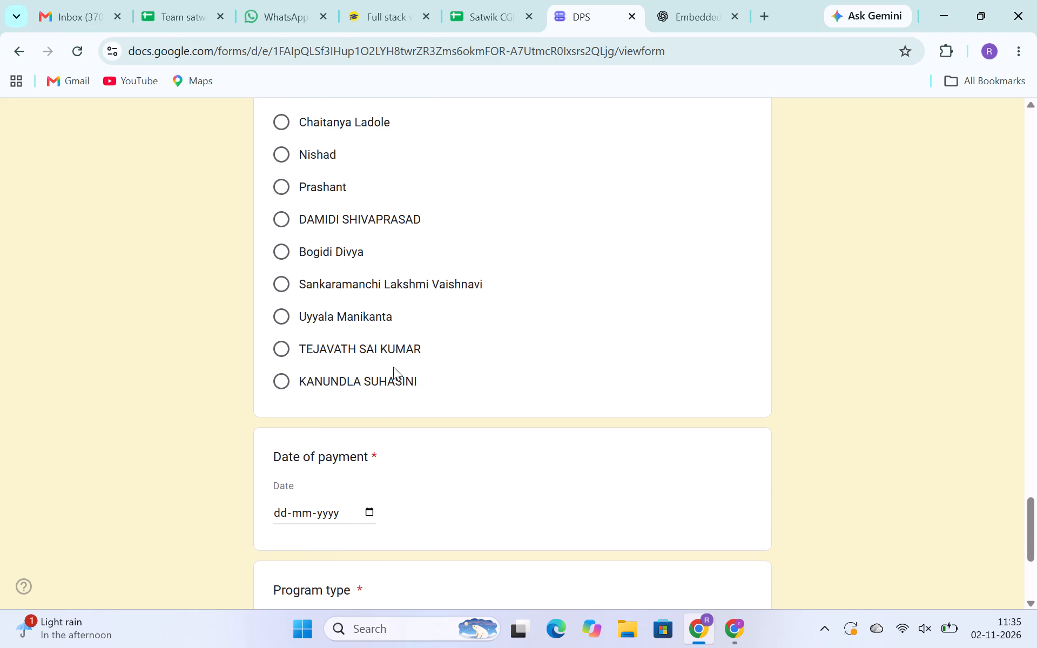
scroll(393, 367, up, 2)
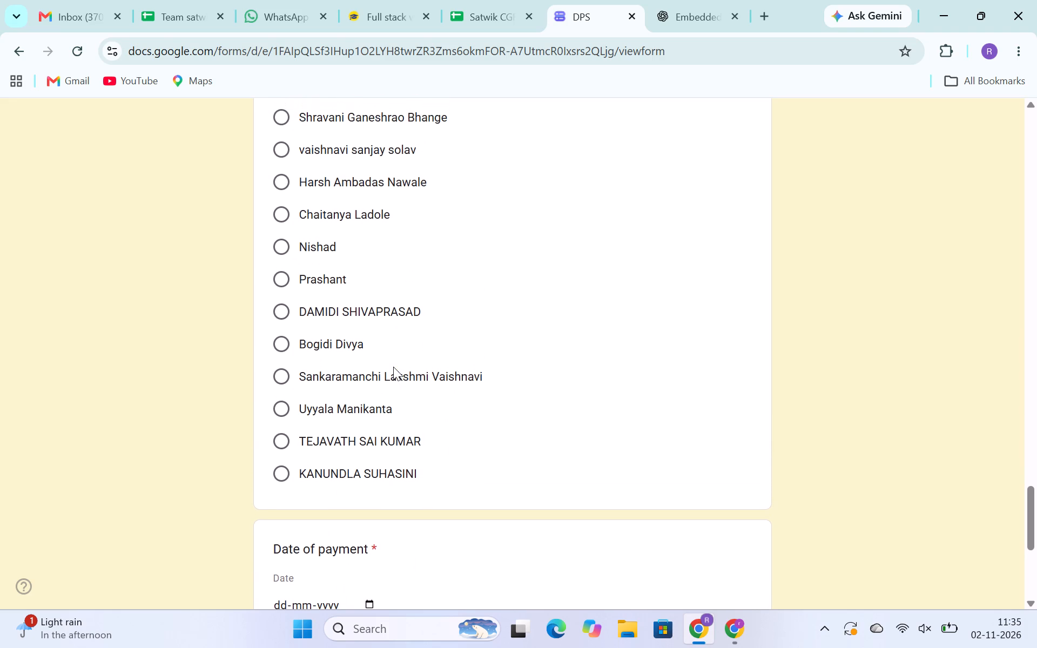
scroll(393, 367, up, 3)
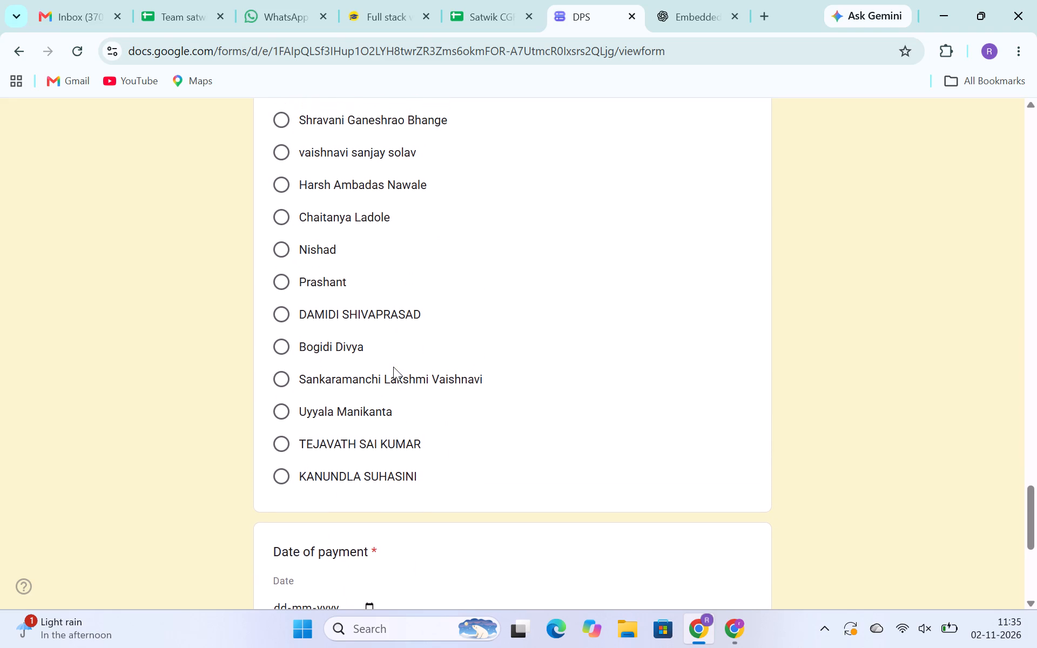
scroll(393, 367, up, 1)
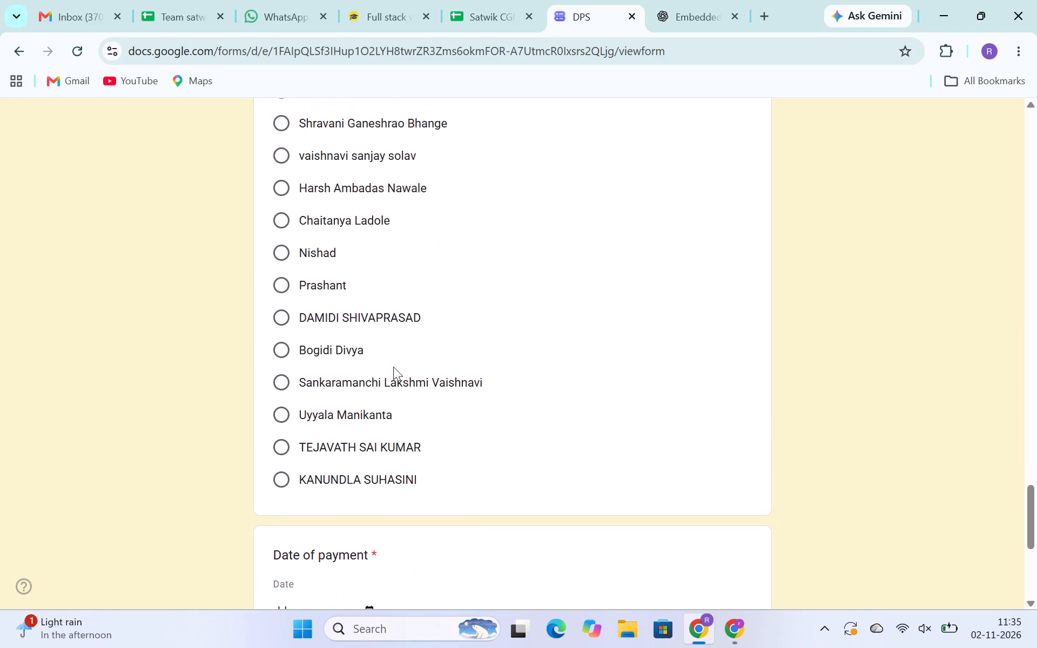
scroll(393, 367, up, 1)
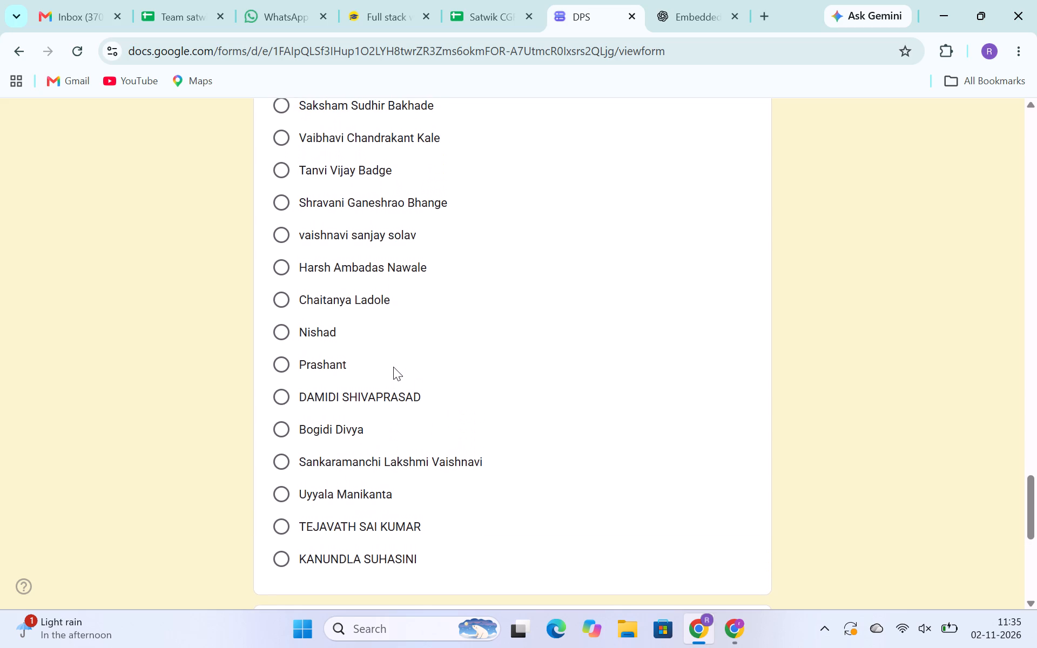
scroll(393, 367, up, 4)
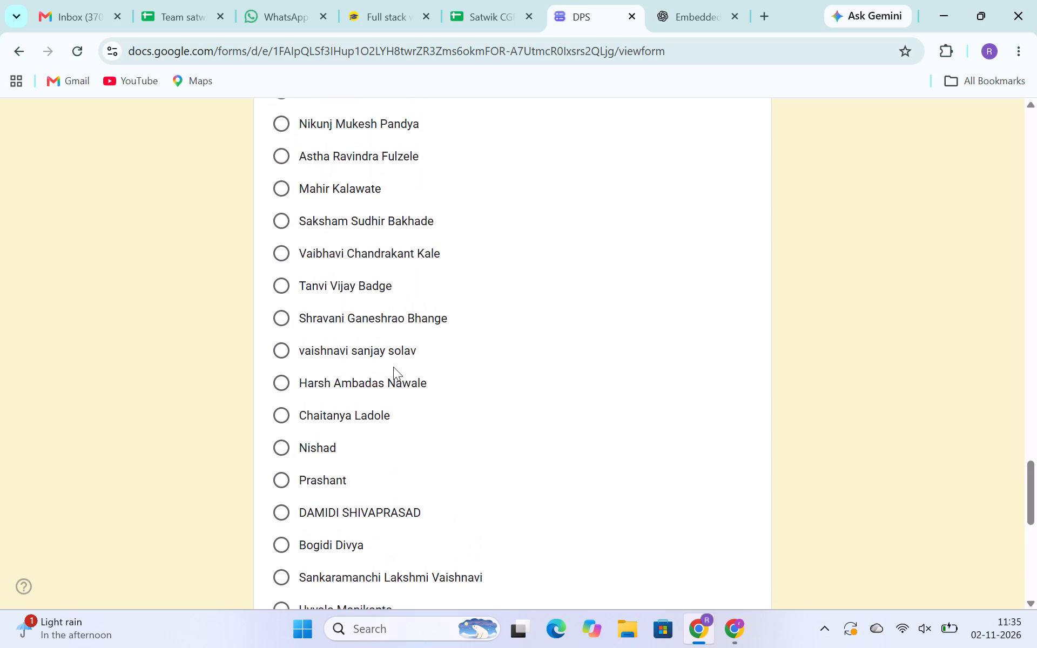
scroll(393, 367, up, 3)
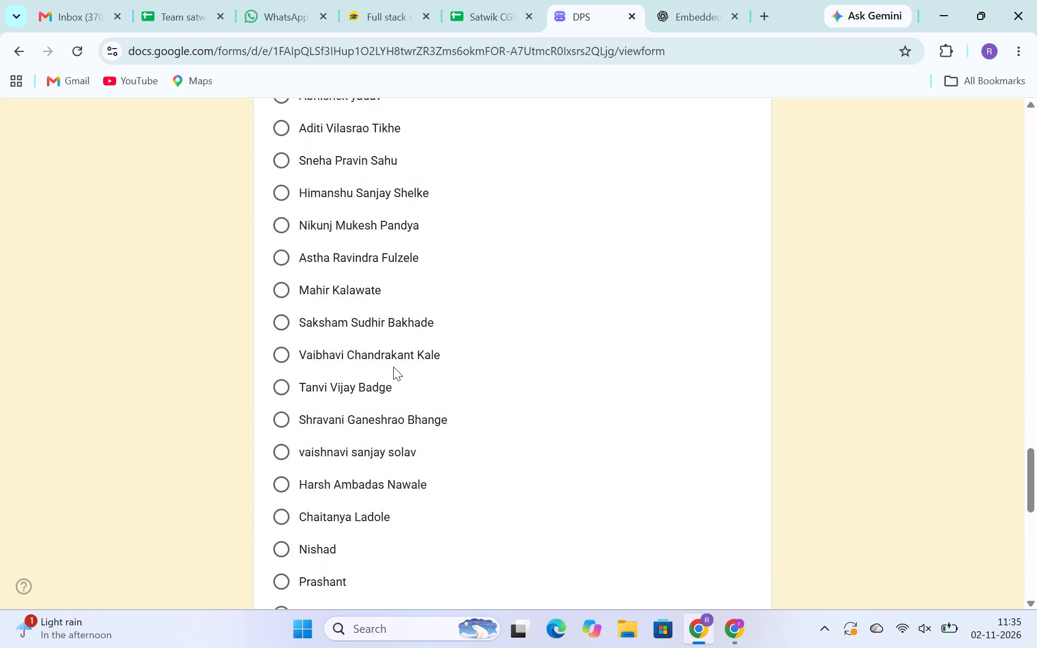
scroll(393, 367, up, 3)
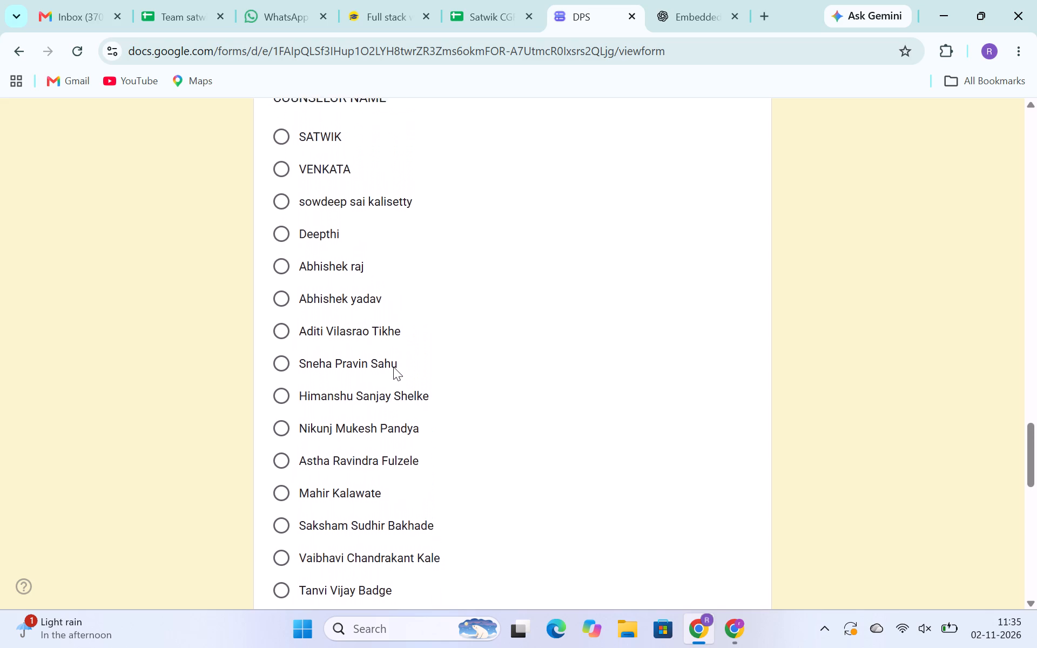
scroll(393, 367, up, 1)
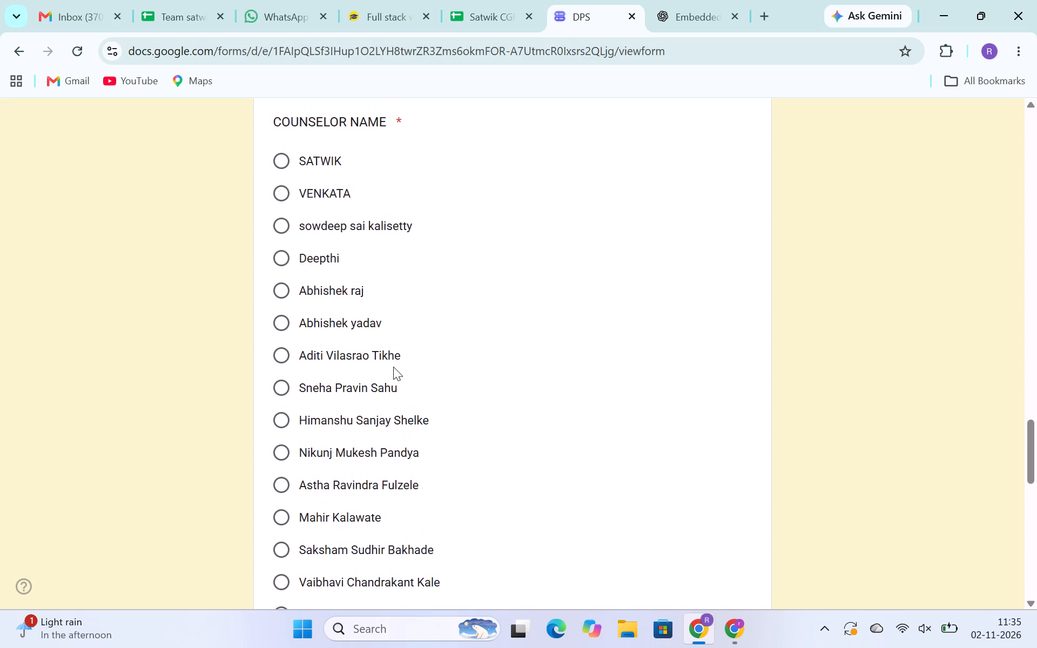
scroll(393, 367, up, 1)
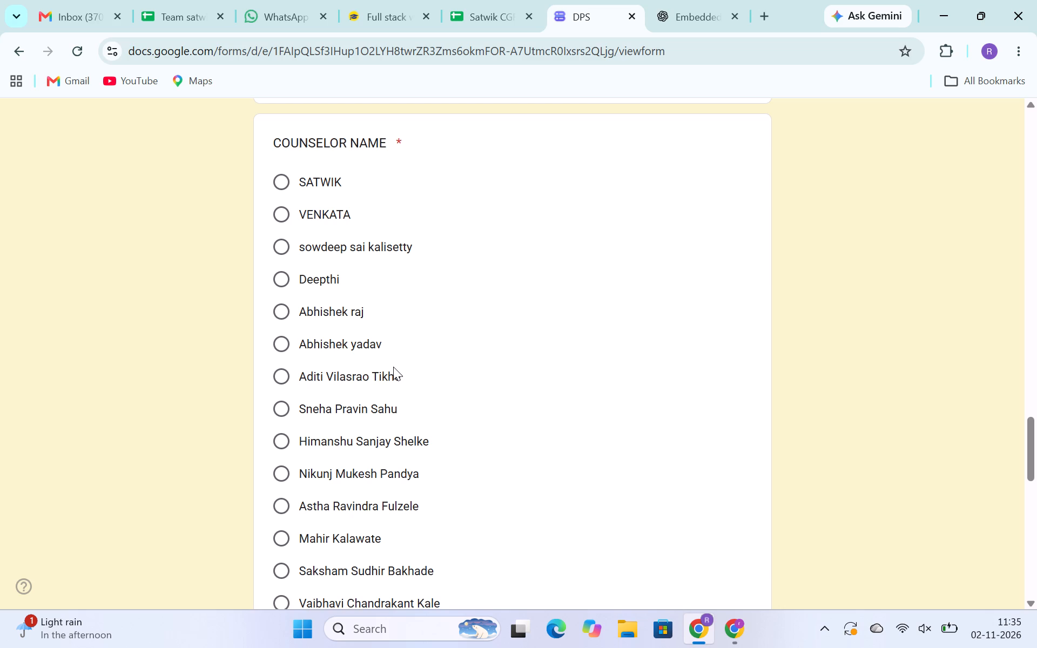
click(279, 212)
Set the Date of payment to 01-11-2026 and the Program type to Advance Learning.
scroll(279, 212, down, 3)
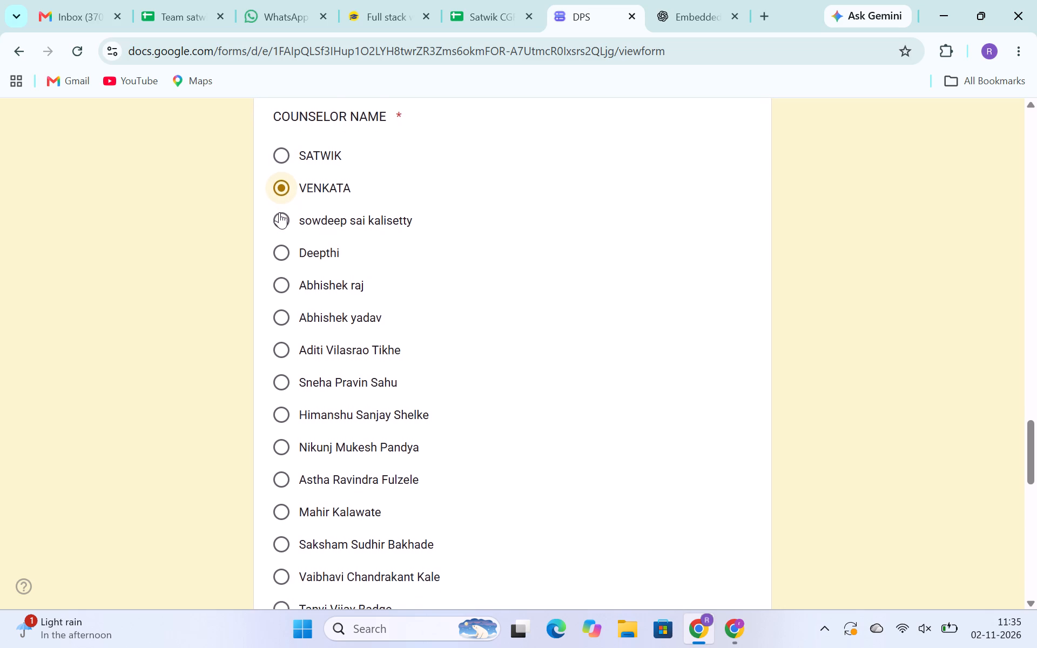
scroll(279, 212, down, 5)
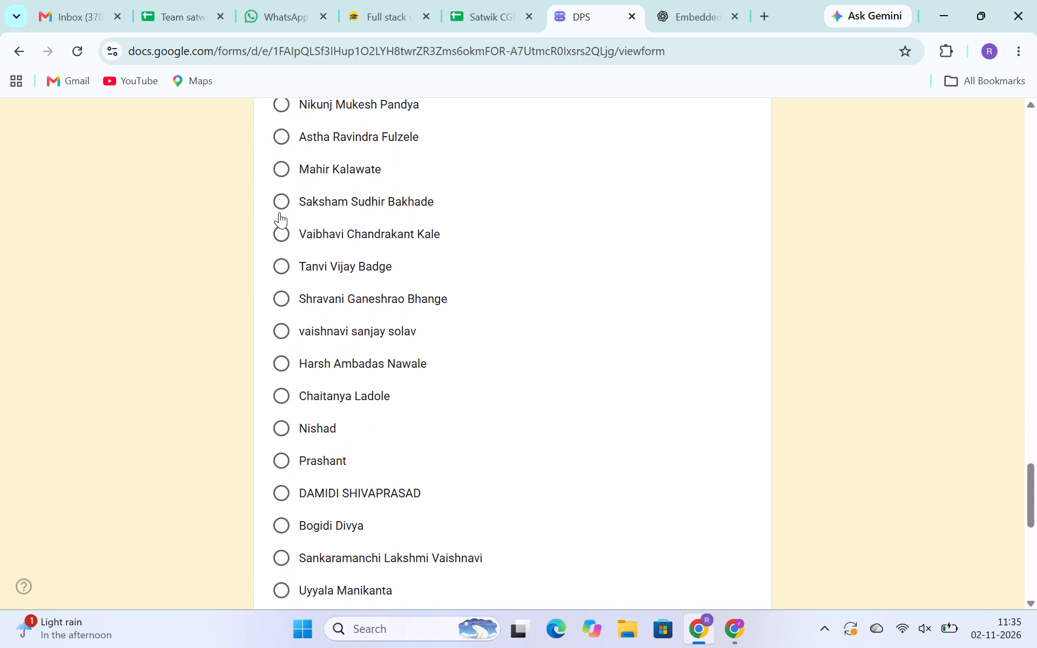
scroll(279, 212, down, 7)
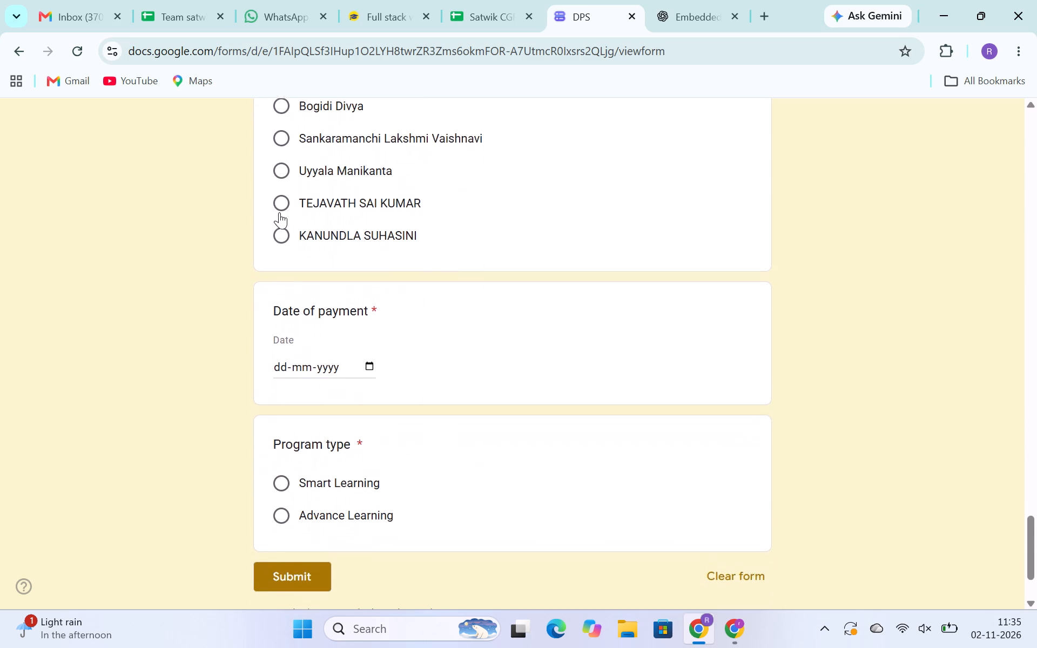
scroll(279, 212, down, 2)
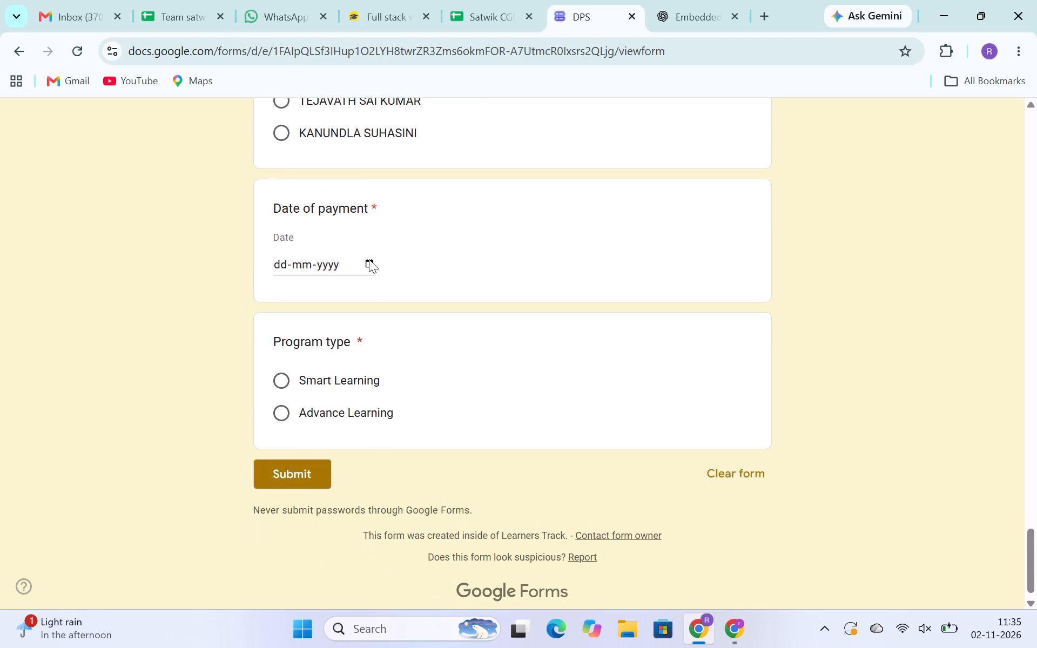
click(369, 266)
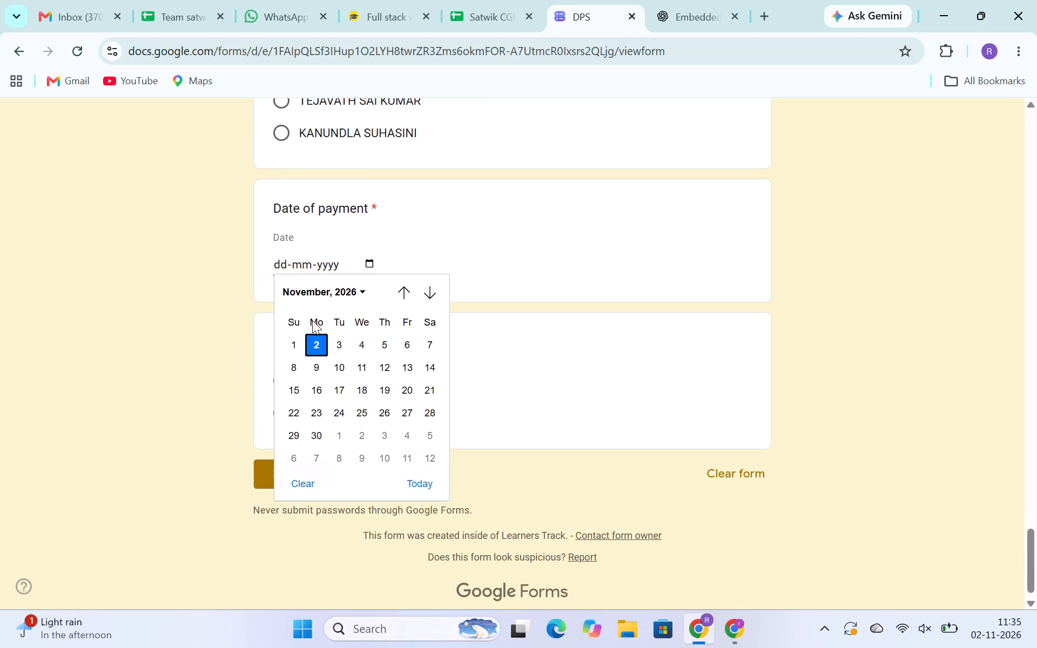
click(297, 342)
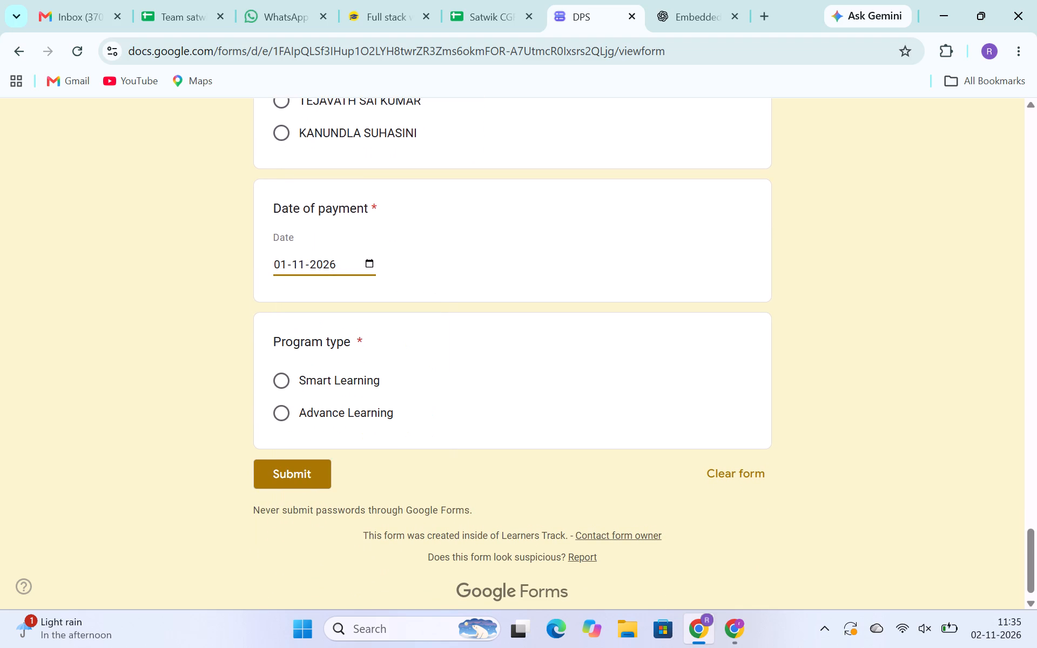
click(279, 417)
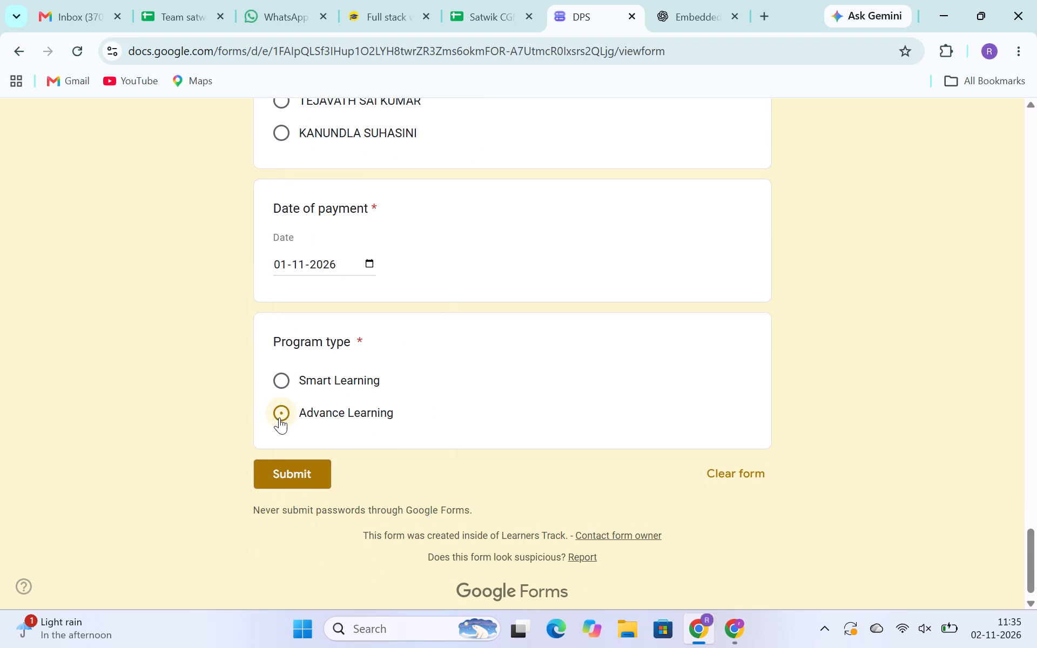
Recheck the batch and amount answers, submit the DPS form and close its tab.
scroll(456, 404, up, 10)
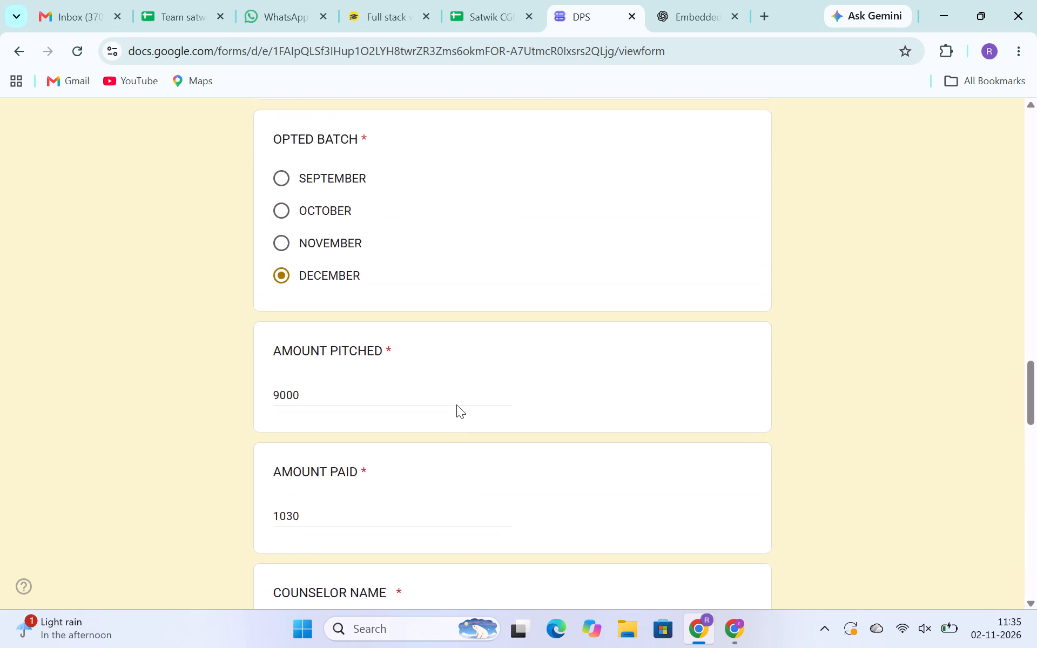
scroll(456, 404, down, 13)
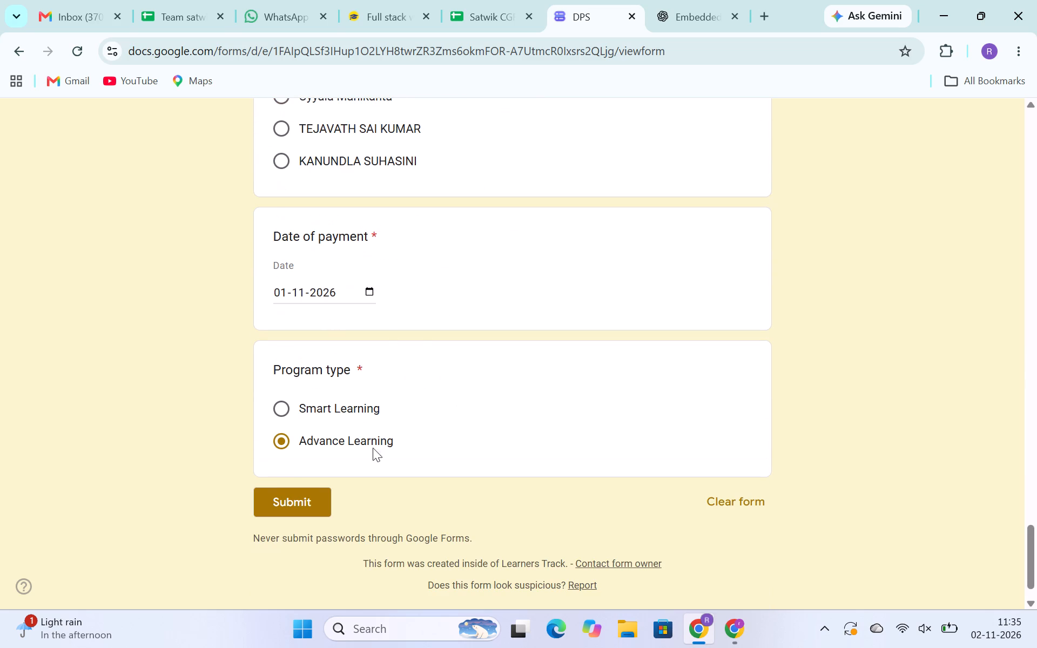
click(313, 456)
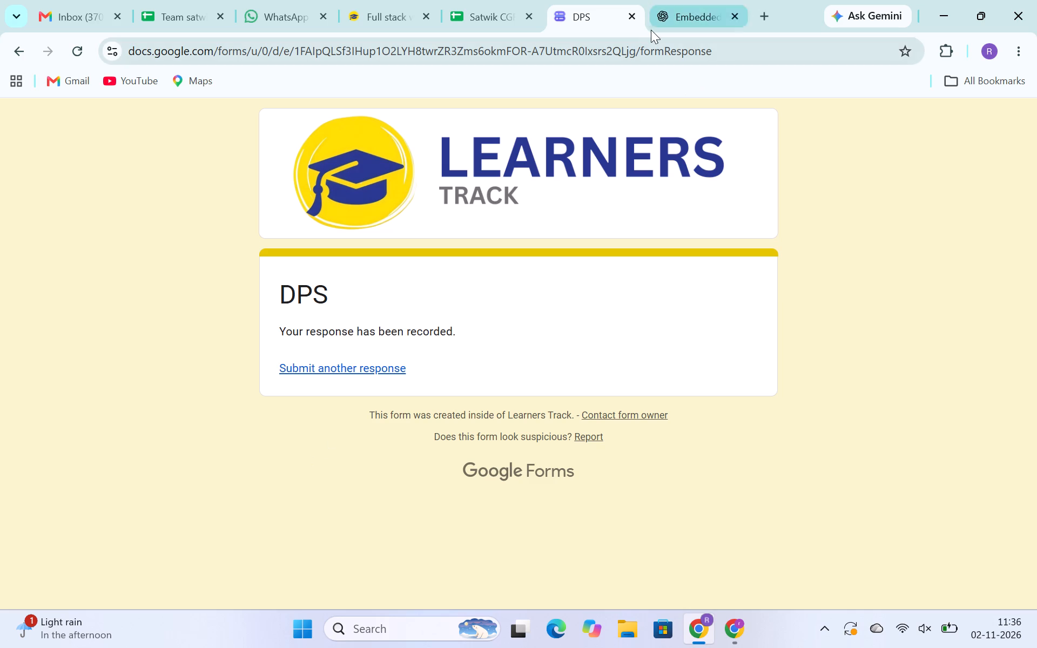
click(636, 19)
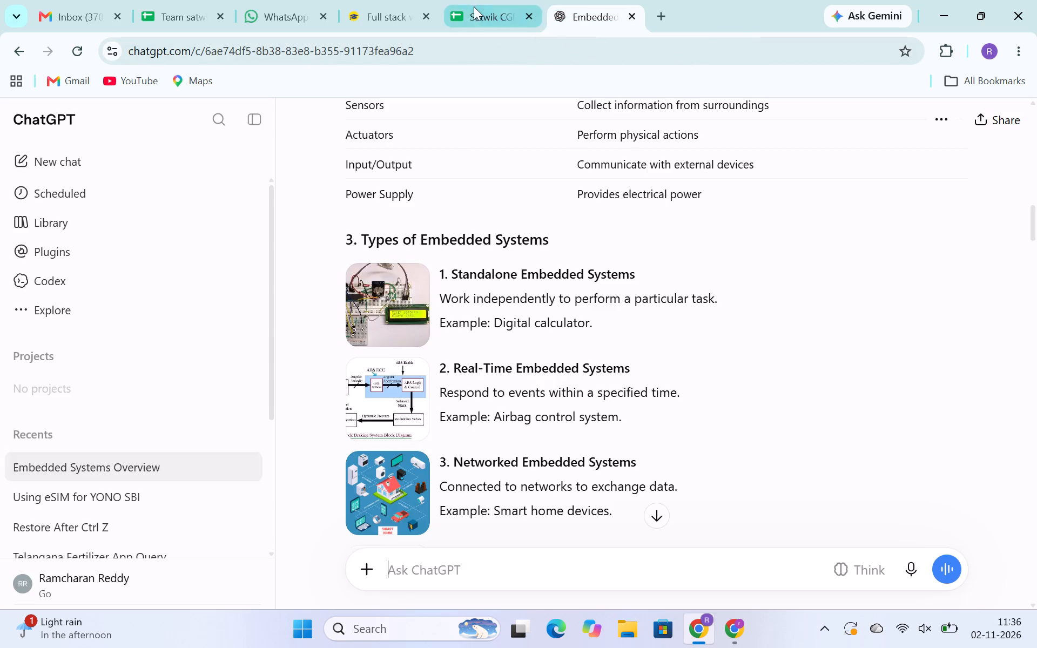
Switch to the Satwik CGFL - LT spreadsheet and look over the Master Leads entries down to the last filled rows.
click(471, 5)
scroll(460, 383, down, 2)
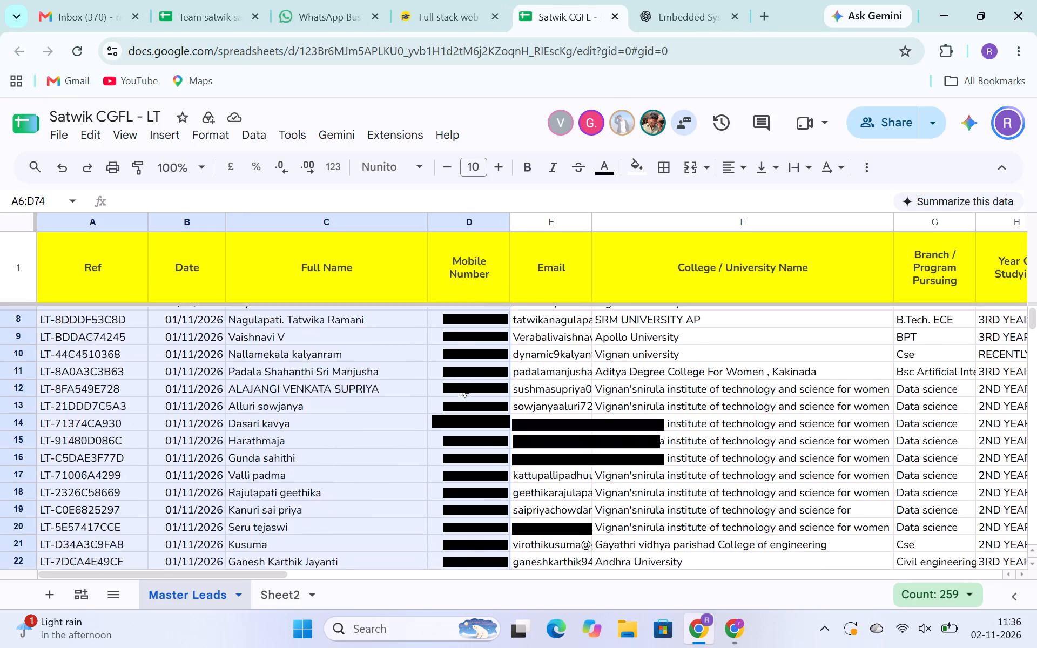
scroll(460, 383, down, 2)
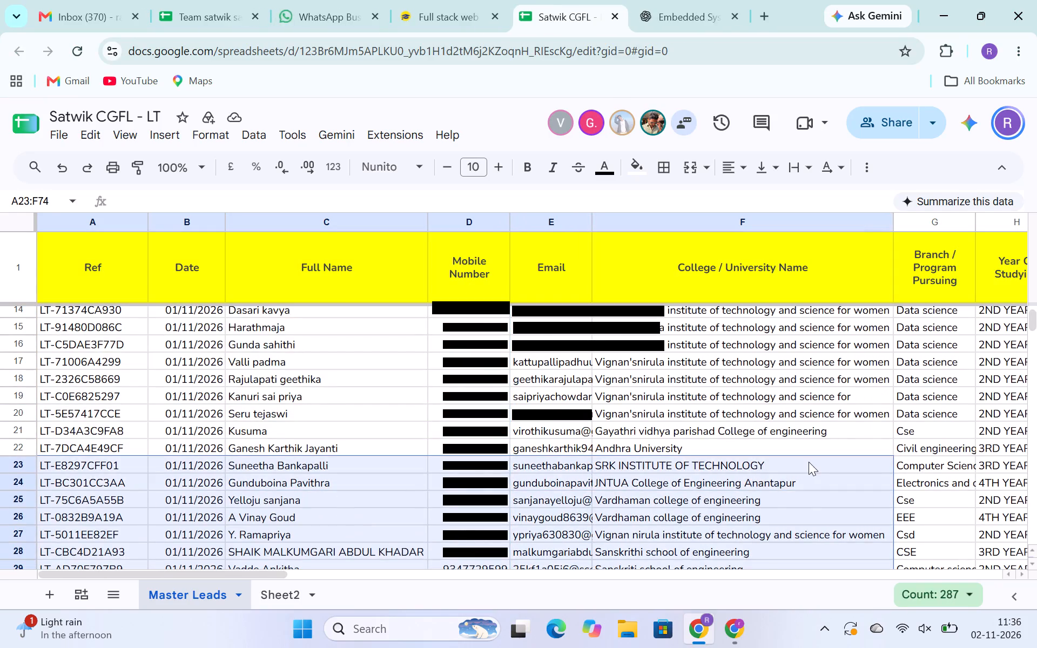
click(720, 197)
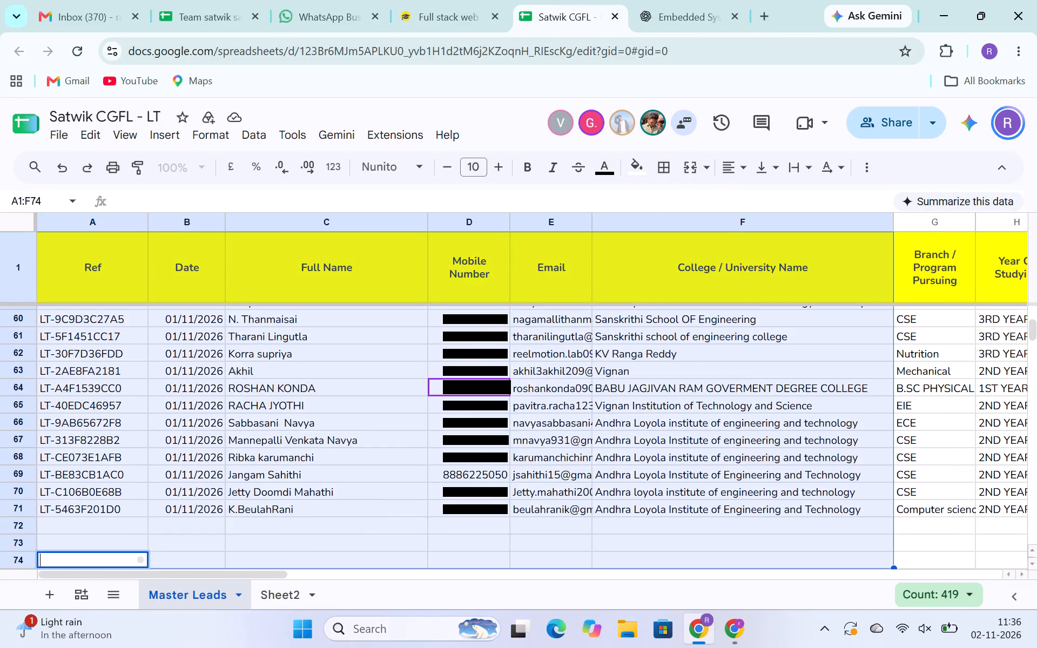
click(858, 79)
click(915, 363)
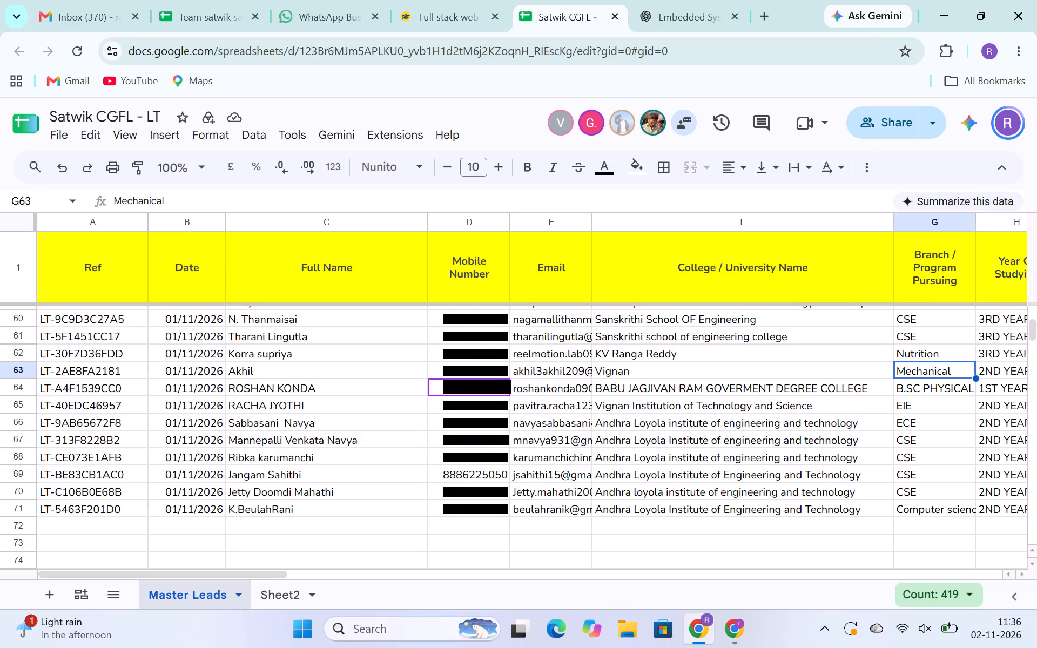
click(662, 376)
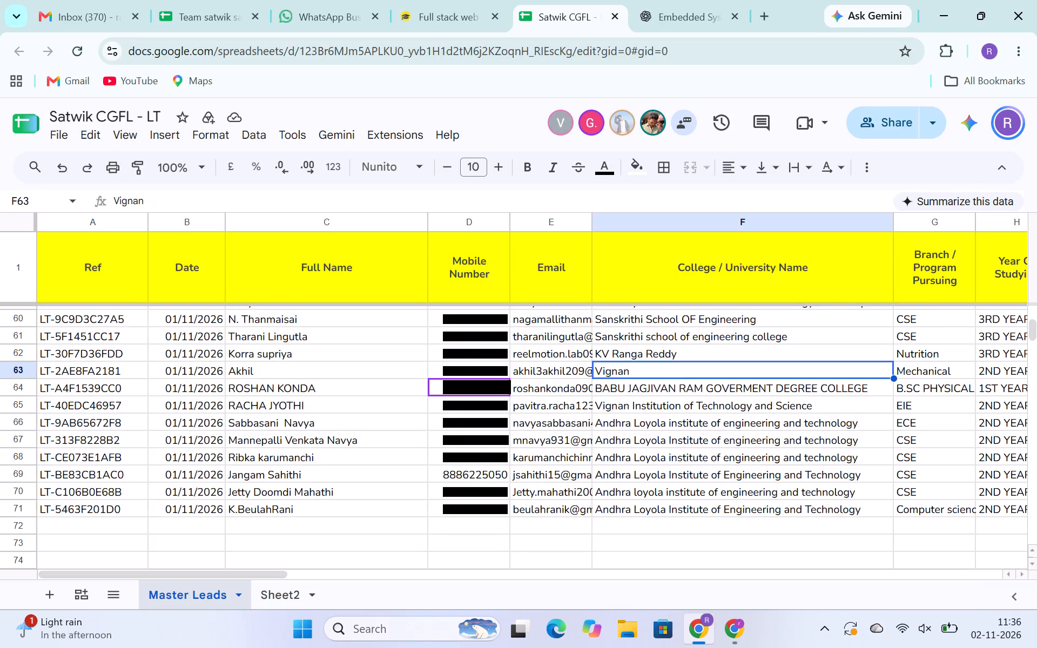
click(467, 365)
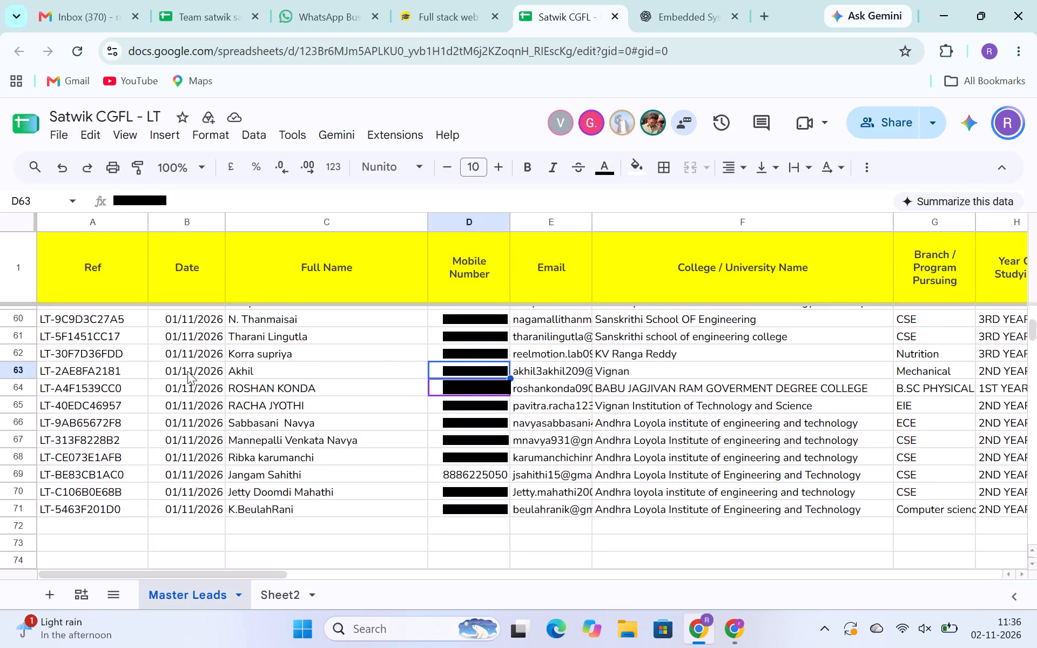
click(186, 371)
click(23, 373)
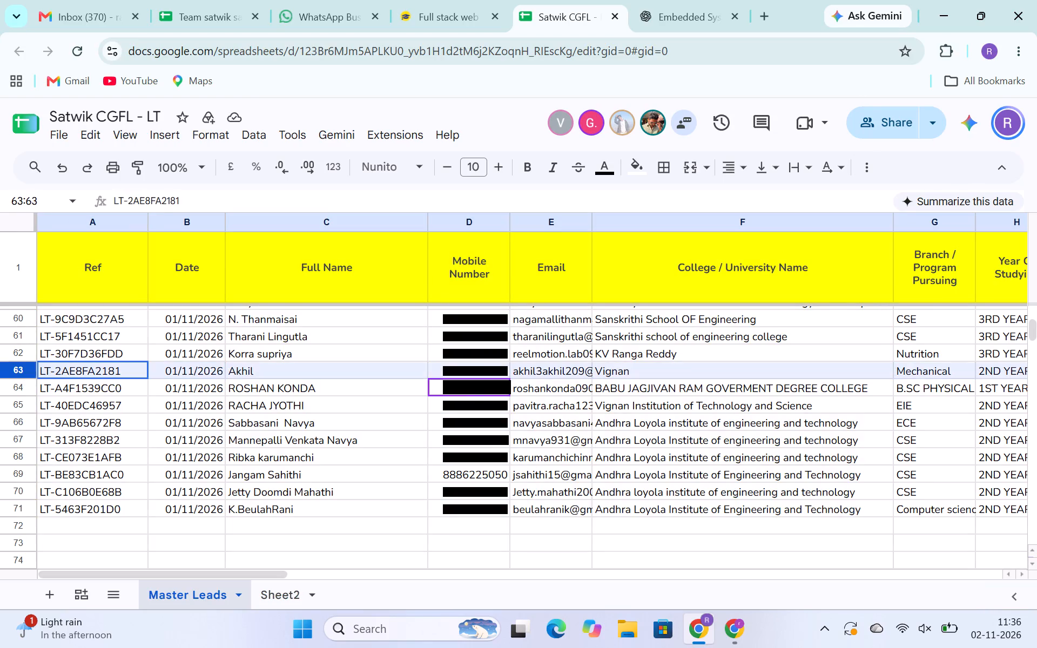
click(181, 9)
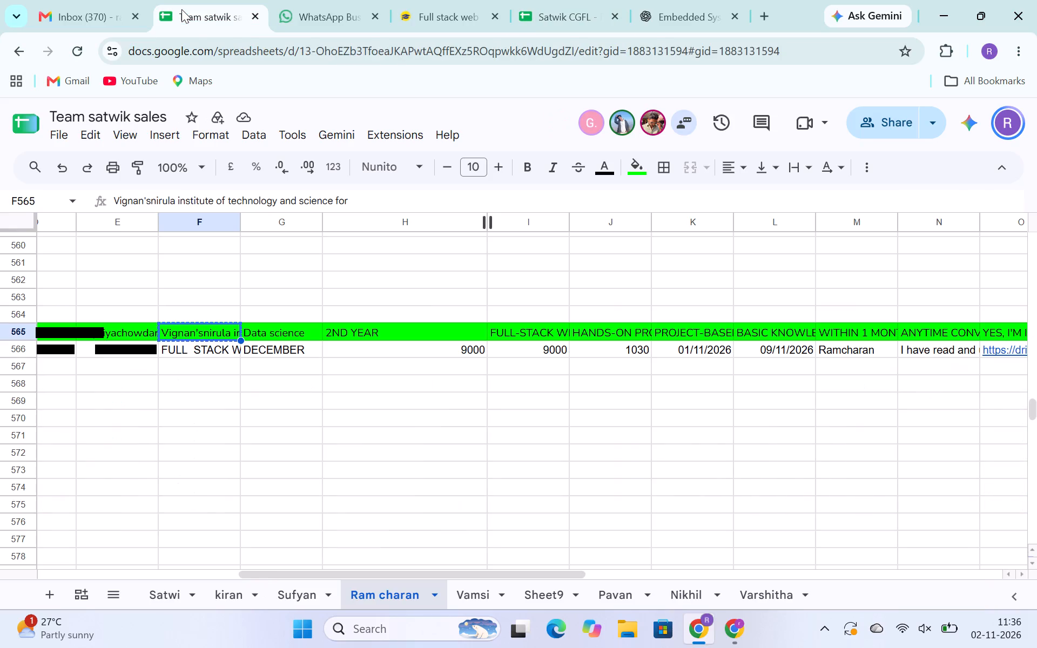
scroll(89, 379, right, 13)
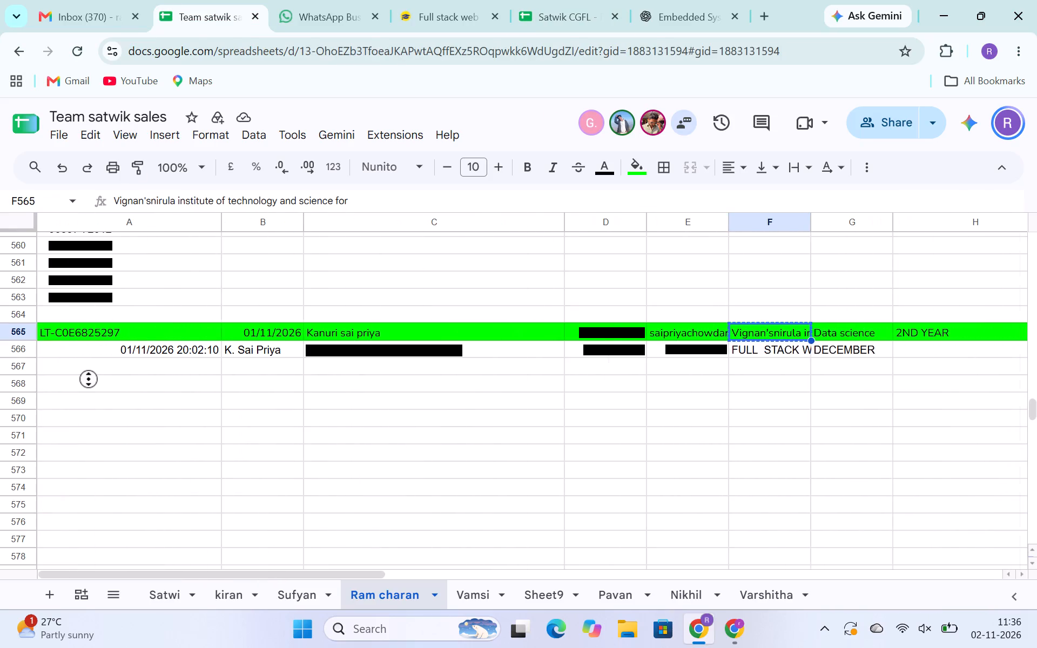
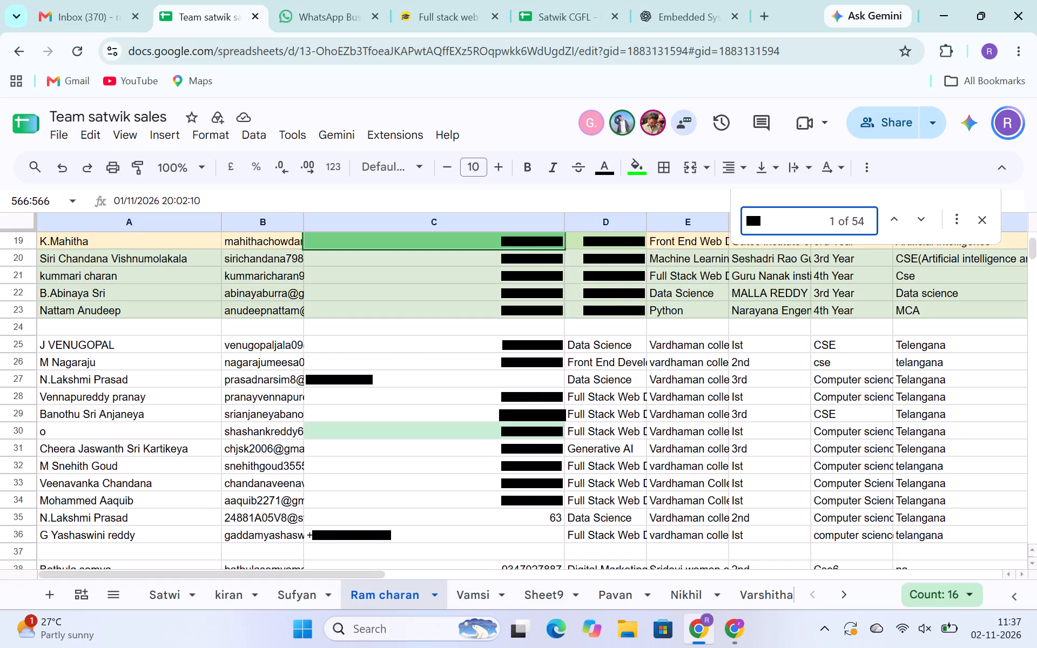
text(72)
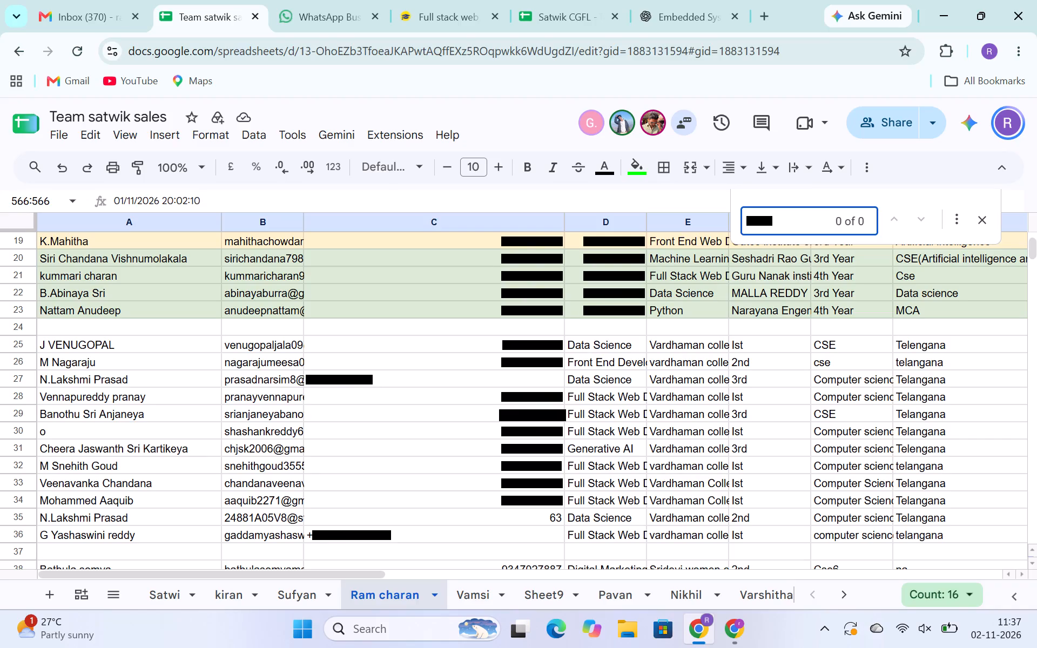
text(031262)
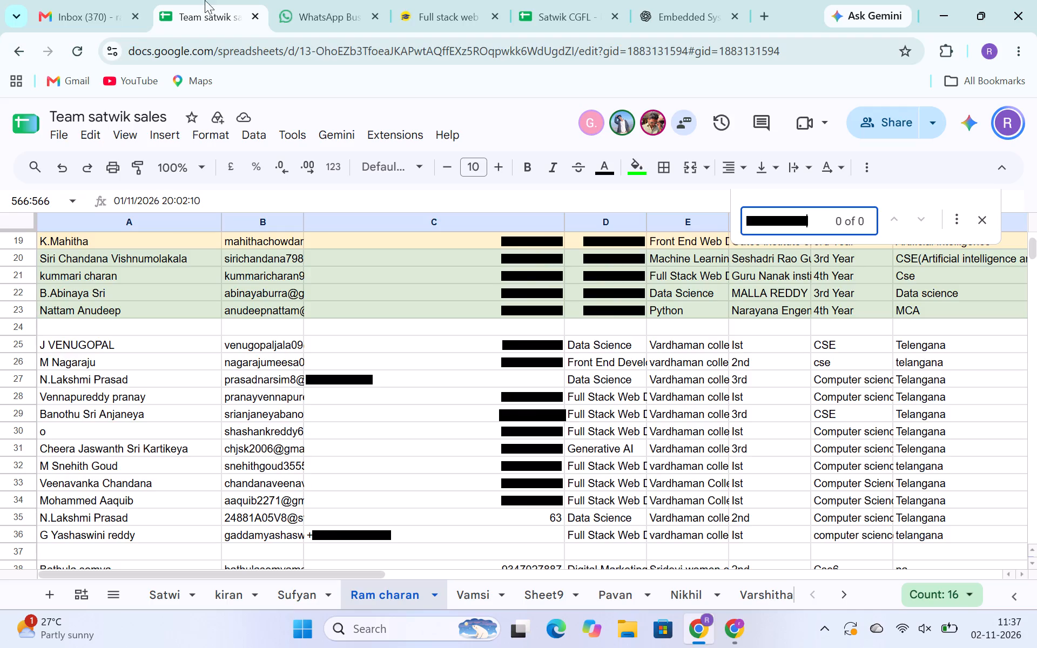
Switch to the Satwik CGFL - LT spreadsheet and search Master Leads for the same lead's mobile number digits.
click(568, 8)
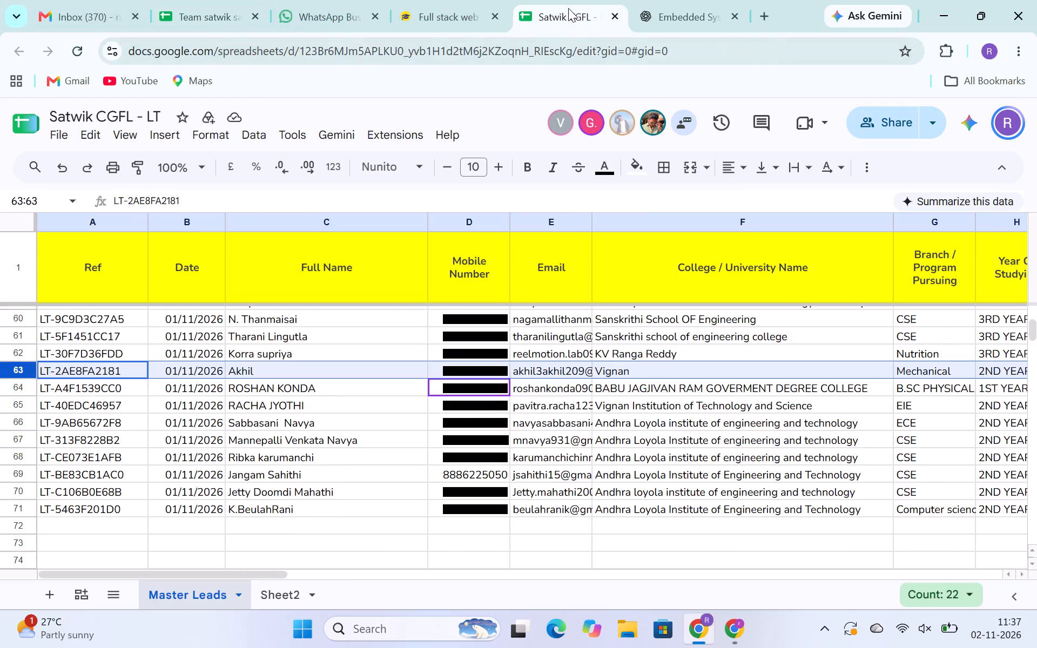
key(ctrl+f)
ctrl+click(463, 460)
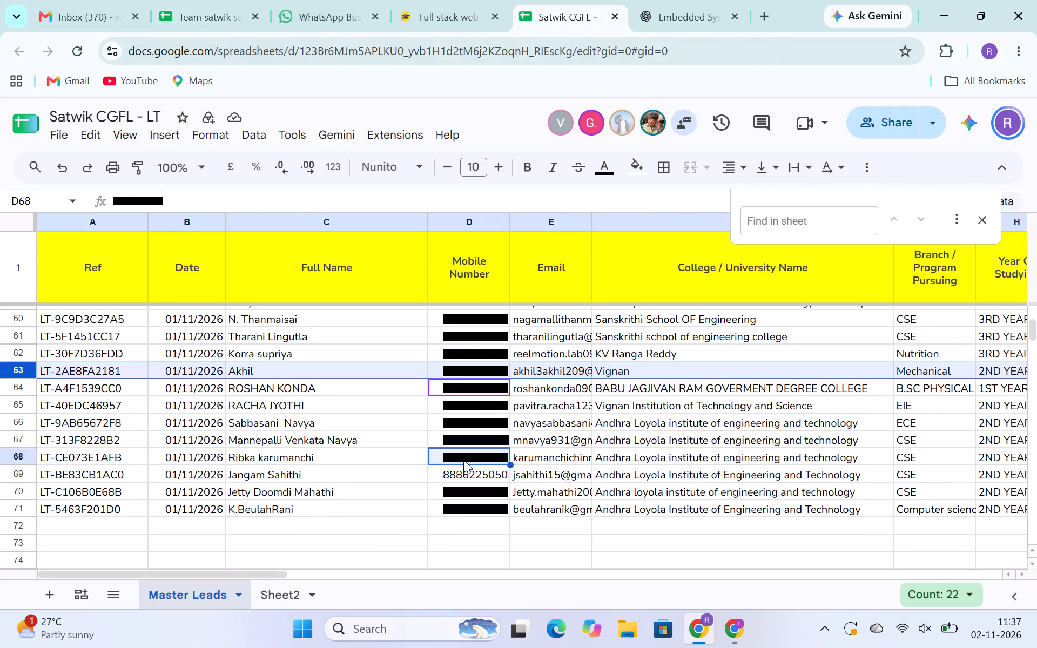
click(789, 222)
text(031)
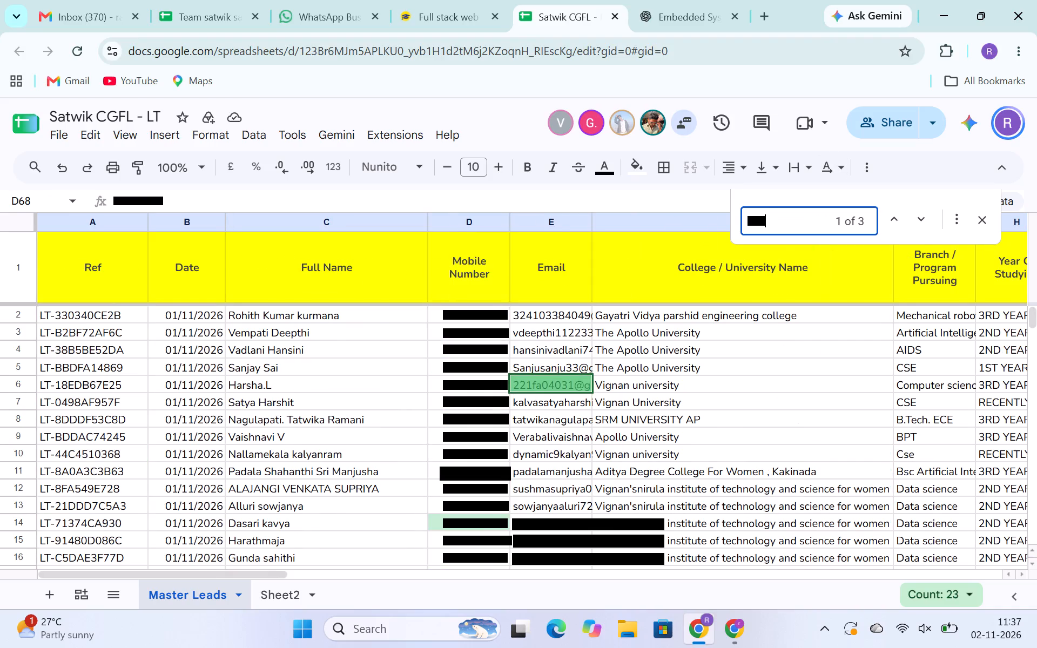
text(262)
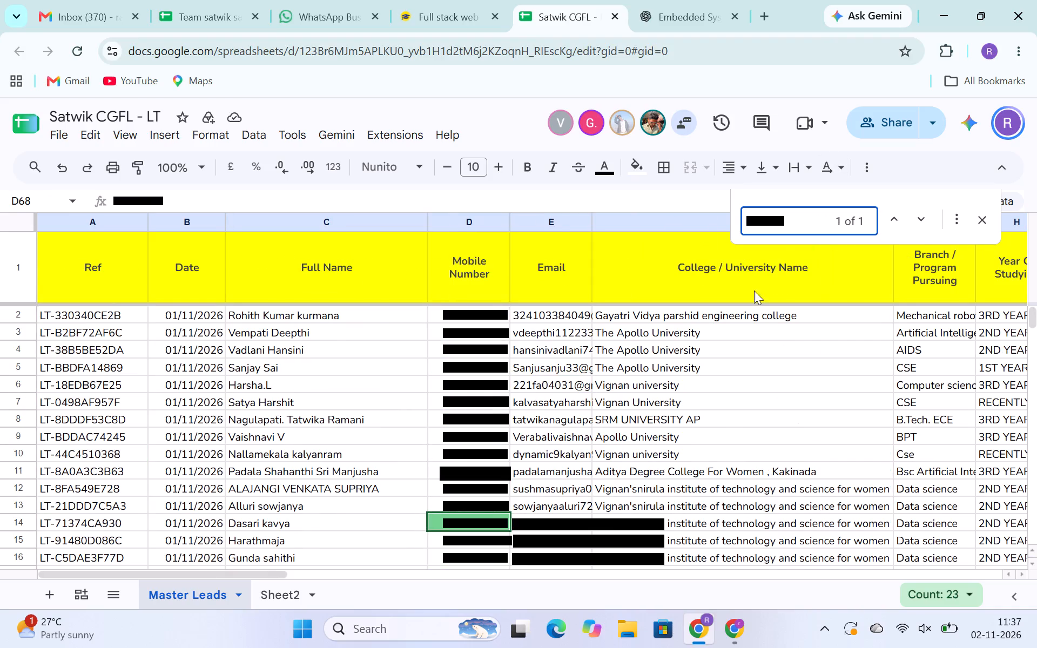
scroll(495, 504, down, 2)
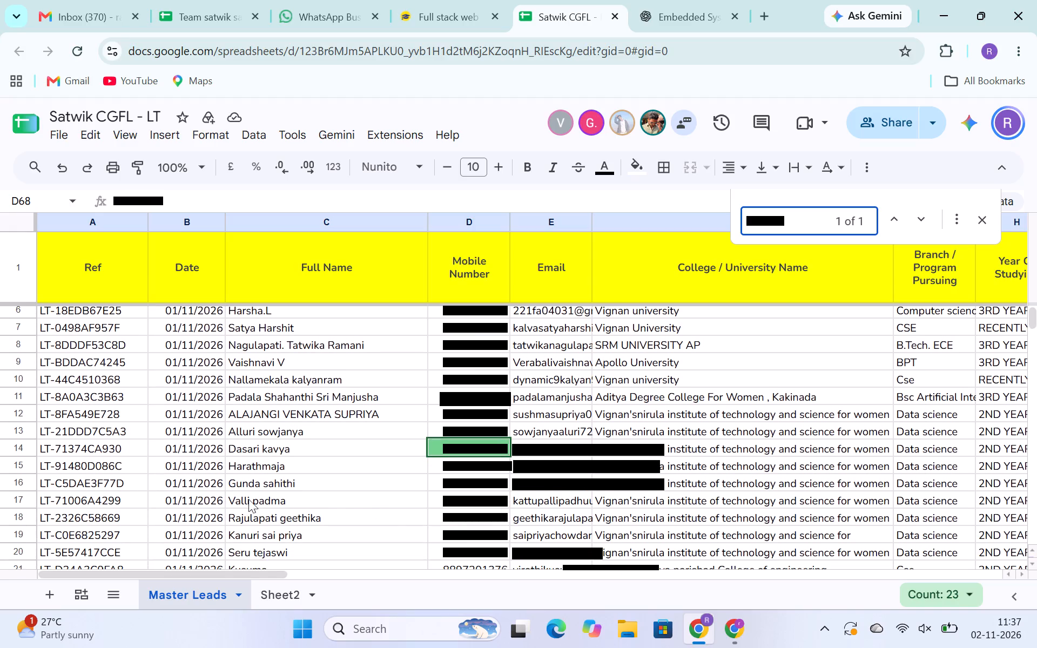
Select row 14 in Master Leads and examine that lead's contact details, internship preferences, call statuses and comments.
click(22, 444)
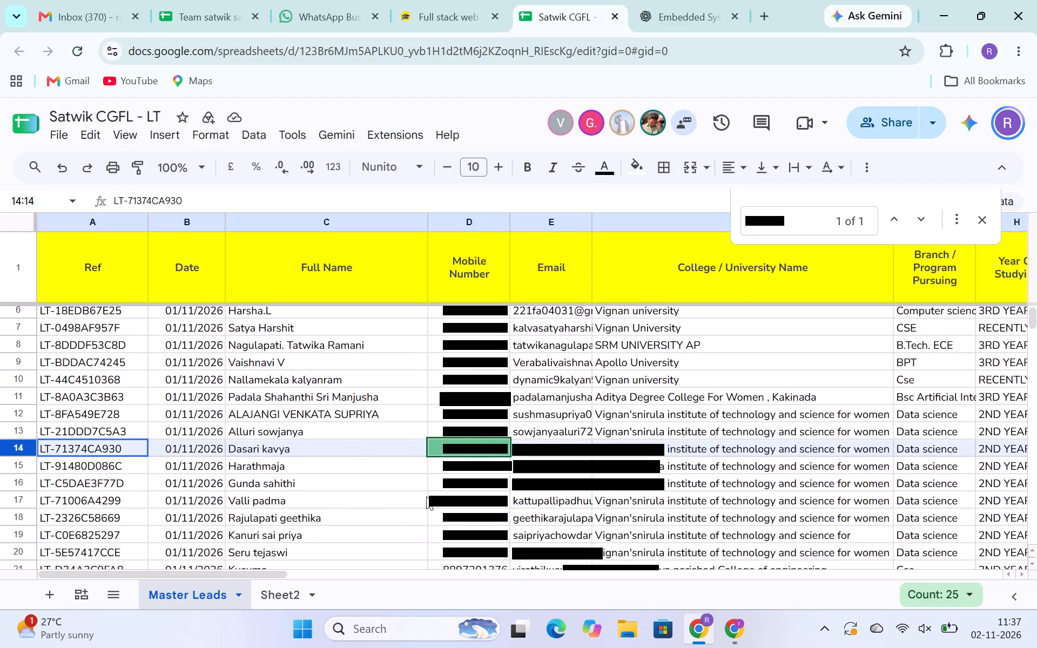
scroll(426, 496, right, 2)
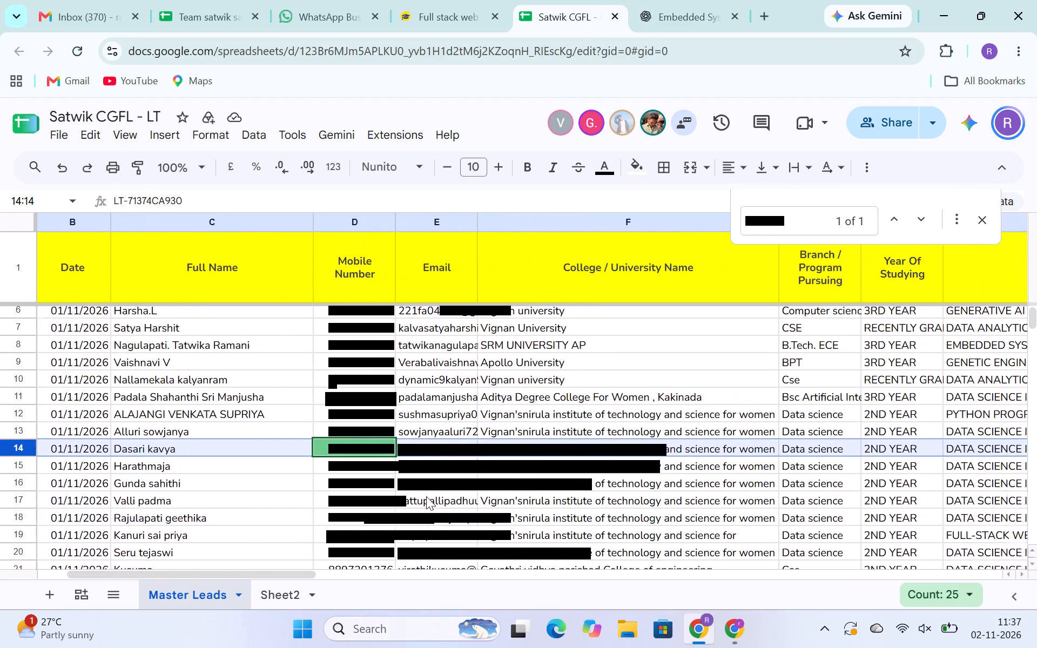
scroll(426, 496, right, 1)
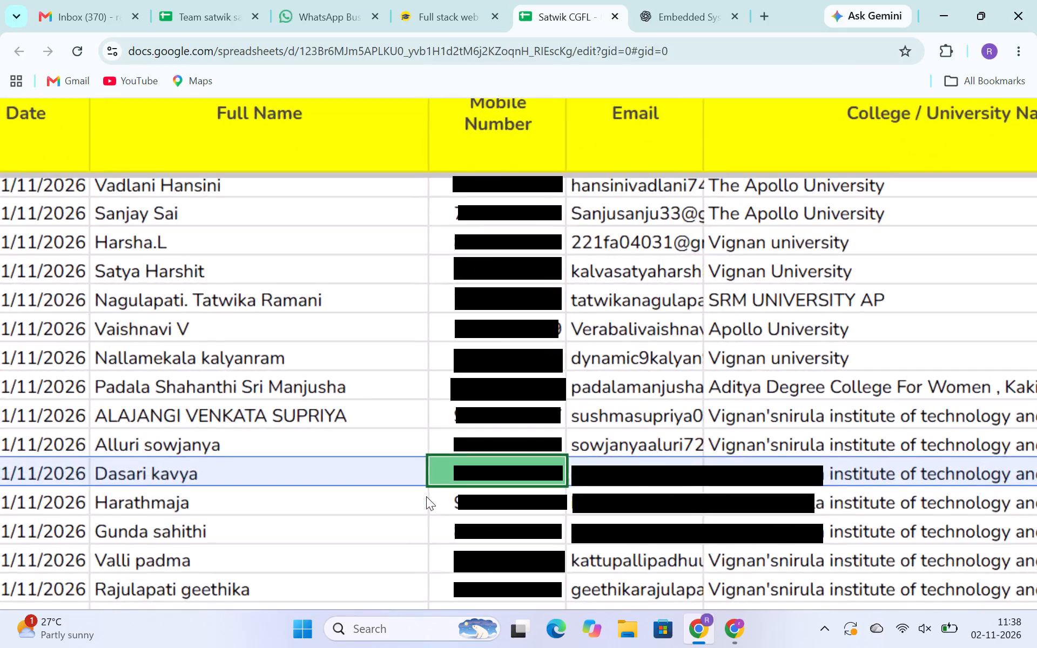
scroll(424, 485, down, 1)
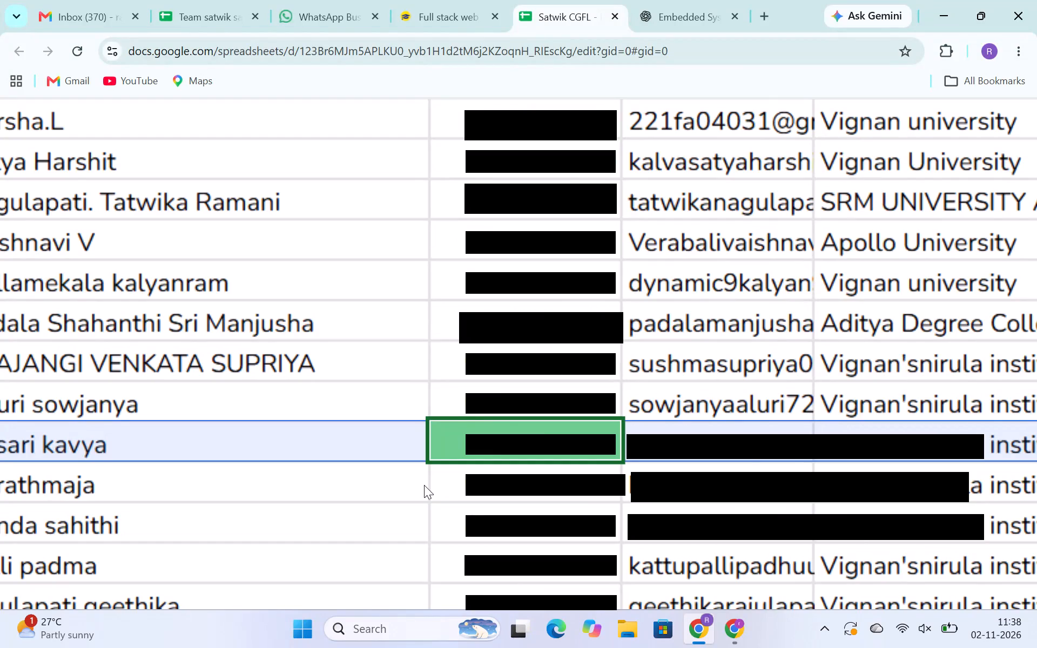
scroll(424, 485, right, 6)
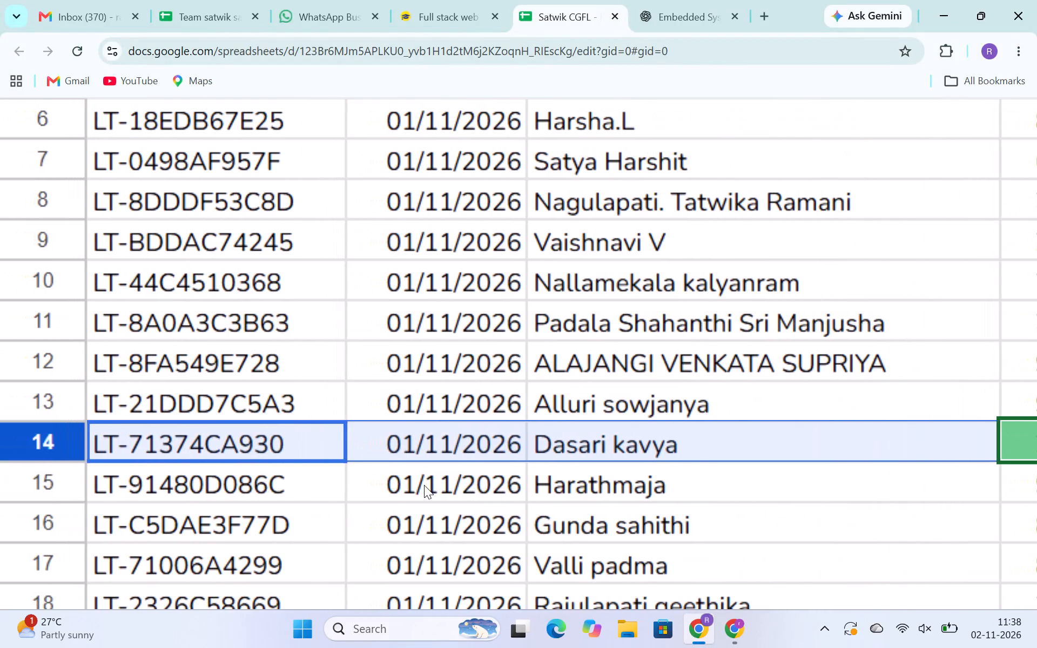
scroll(424, 485, right, 1)
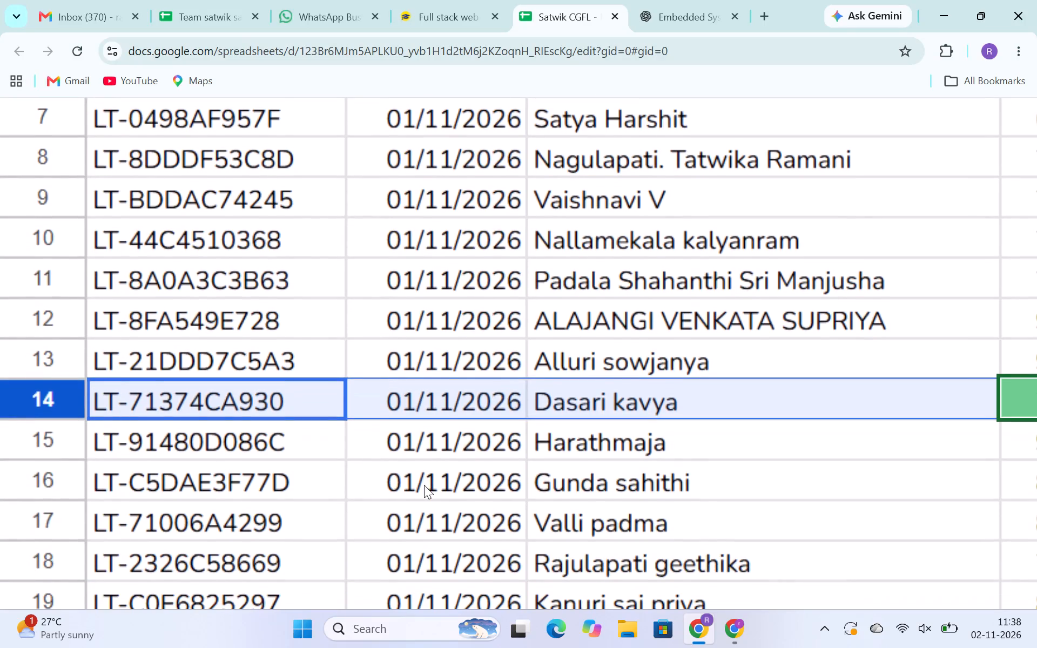
scroll(424, 485, left, 4)
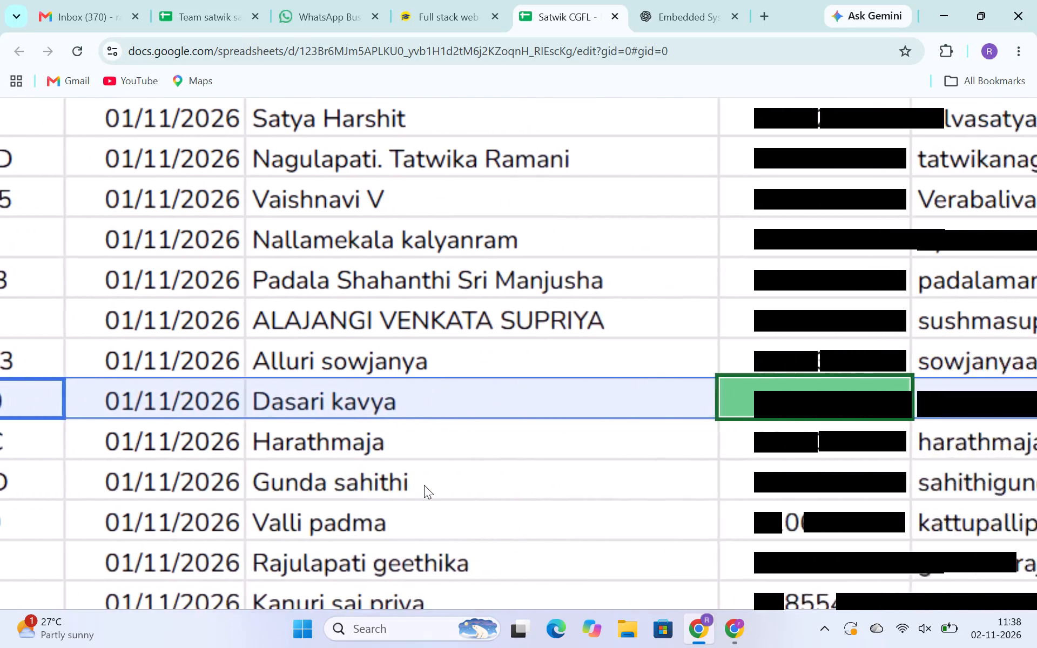
scroll(424, 485, left, 1)
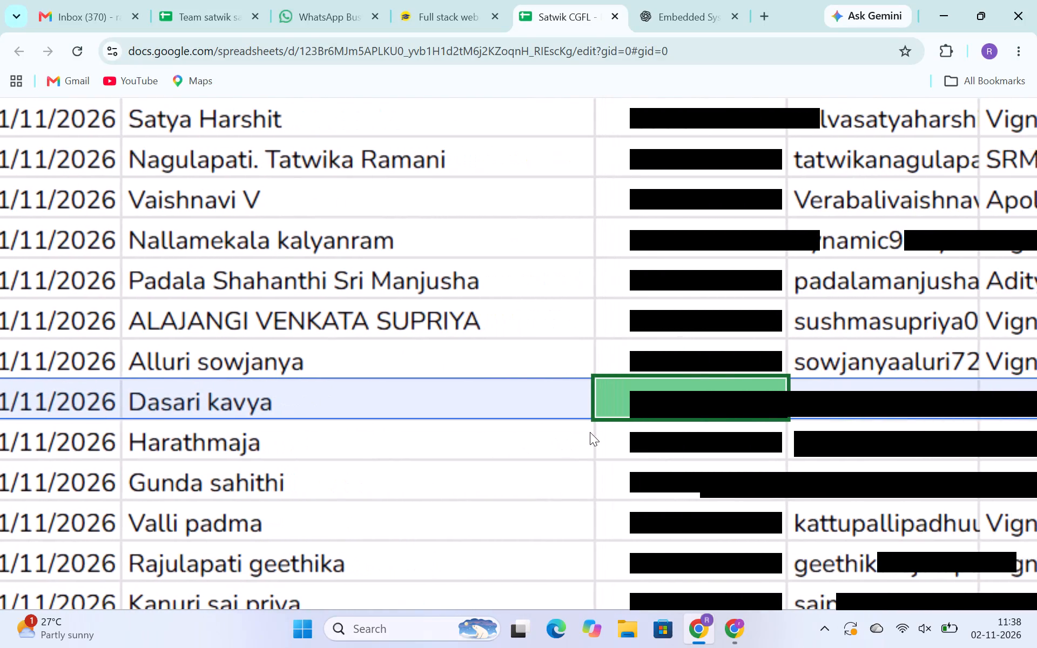
scroll(590, 432, left, 10)
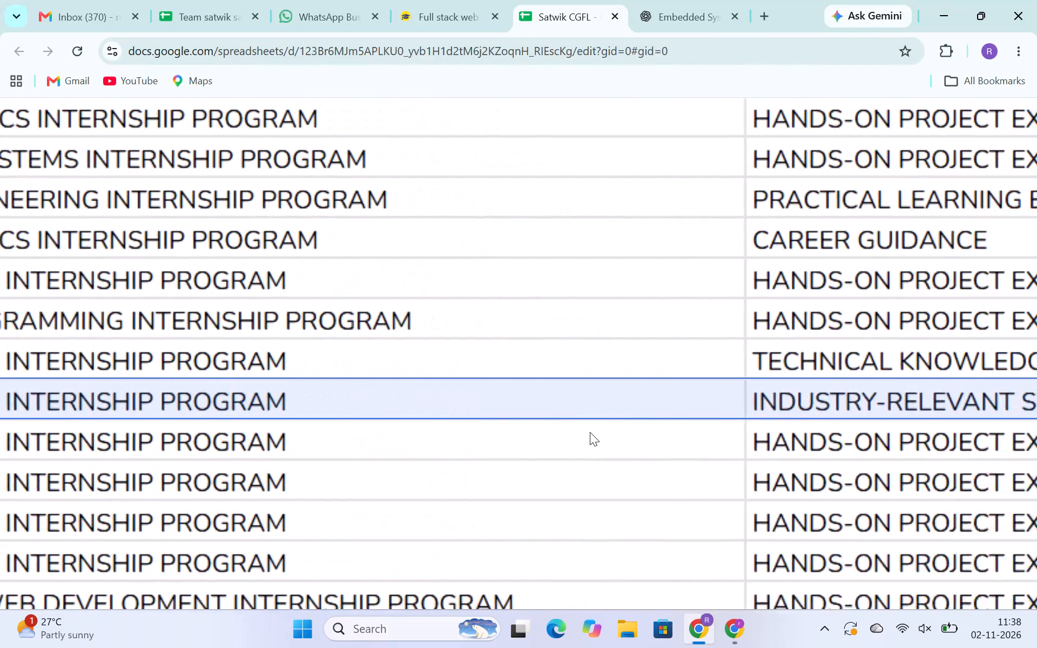
scroll(590, 432, left, 10)
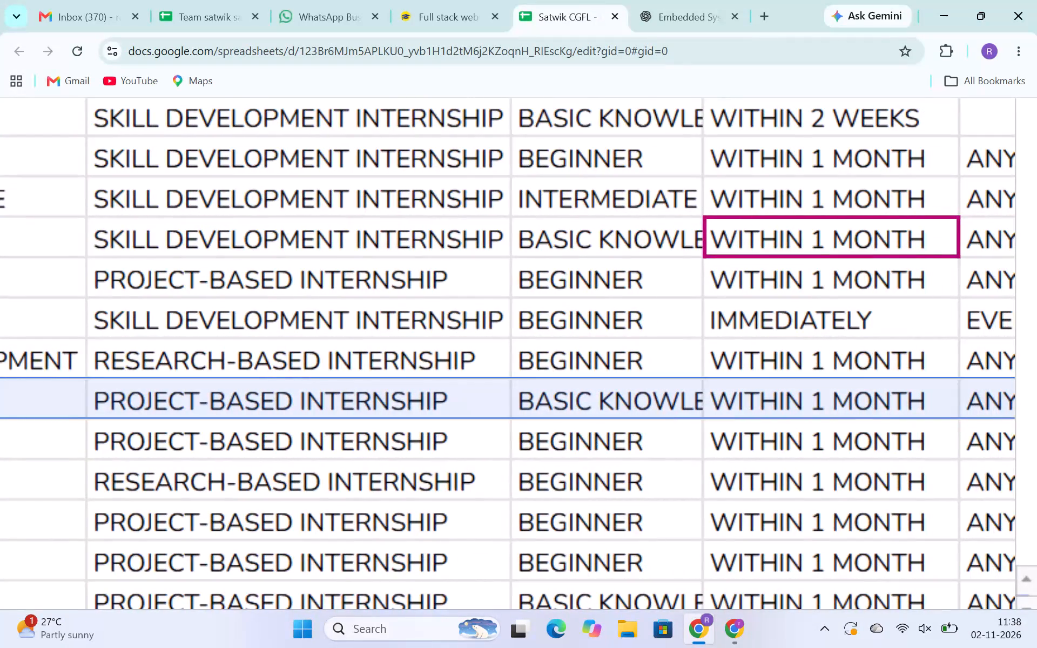
scroll(682, 436, left, 11)
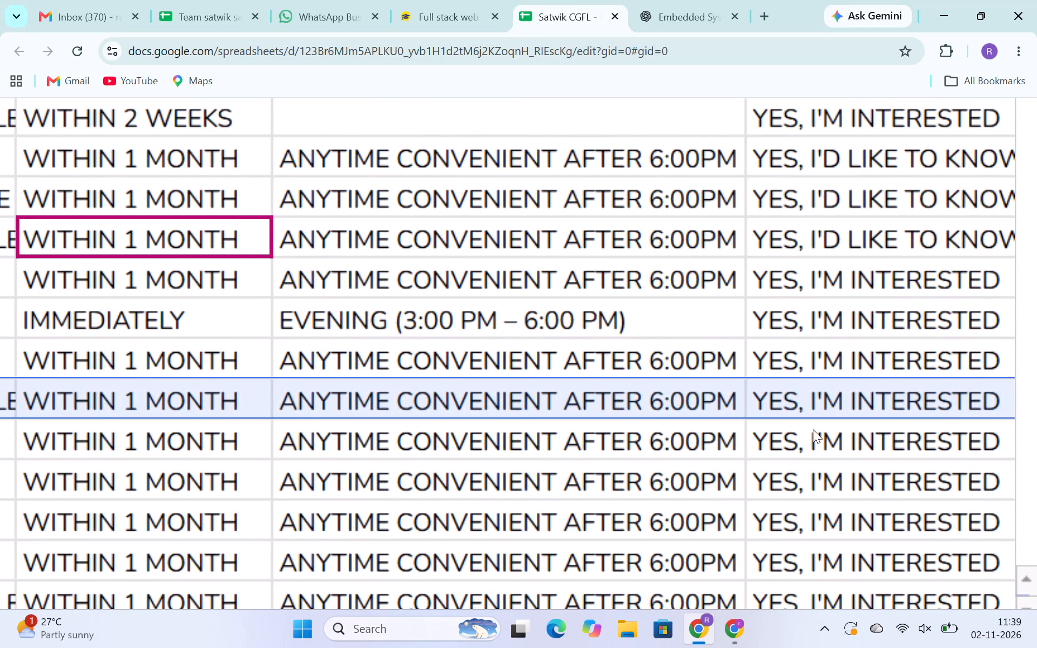
scroll(813, 429, left, 12)
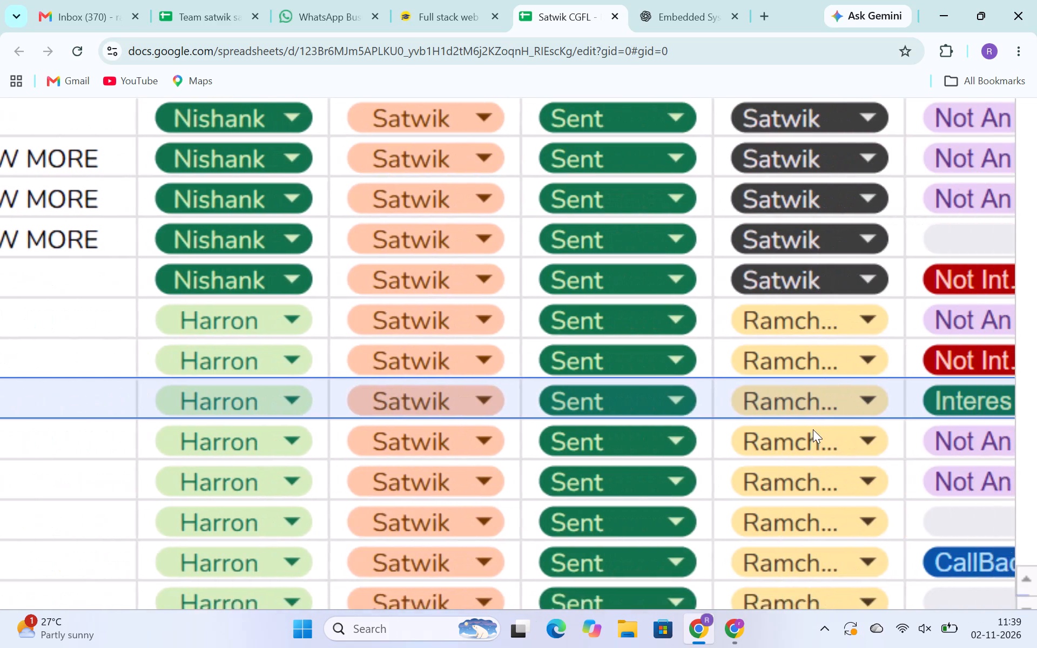
scroll(813, 429, left, 10)
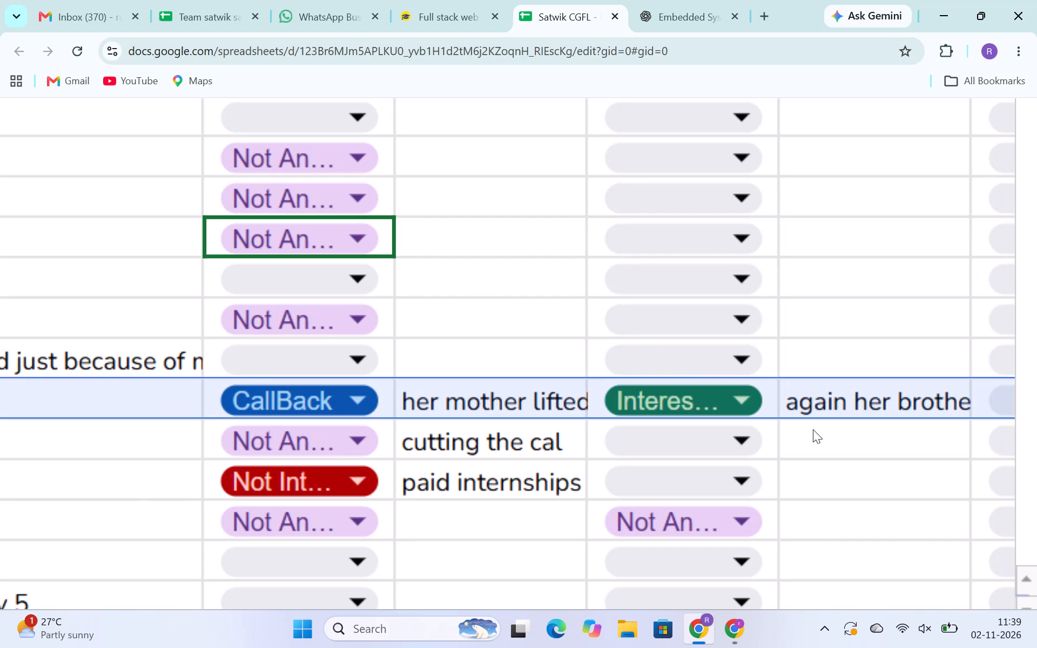
scroll(813, 429, left, 6)
scroll(813, 429, right, 8)
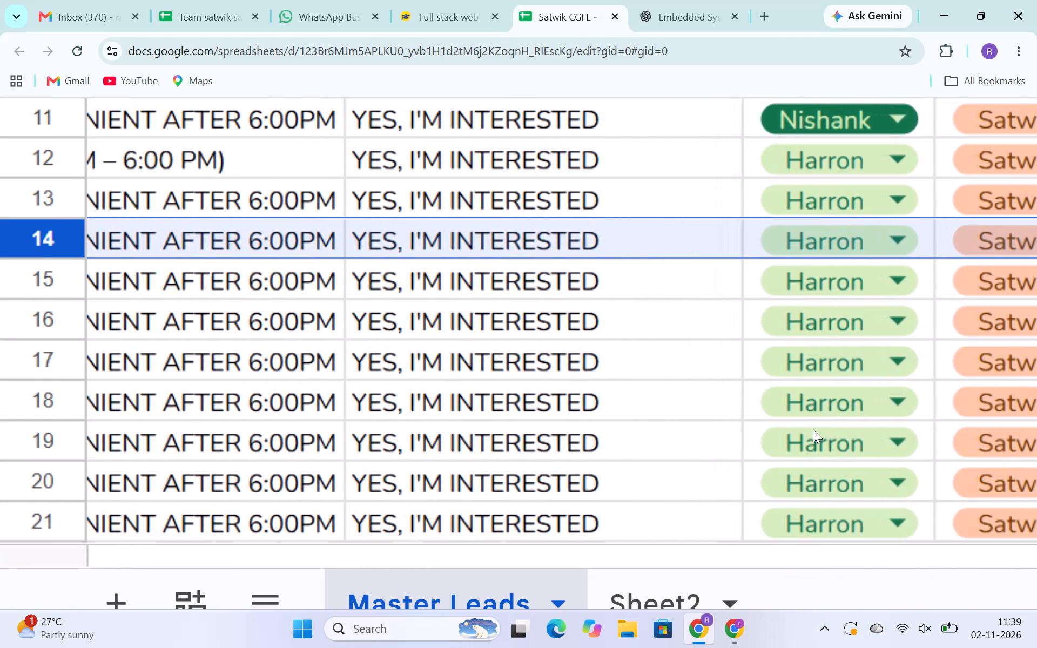
scroll(813, 429, right, 16)
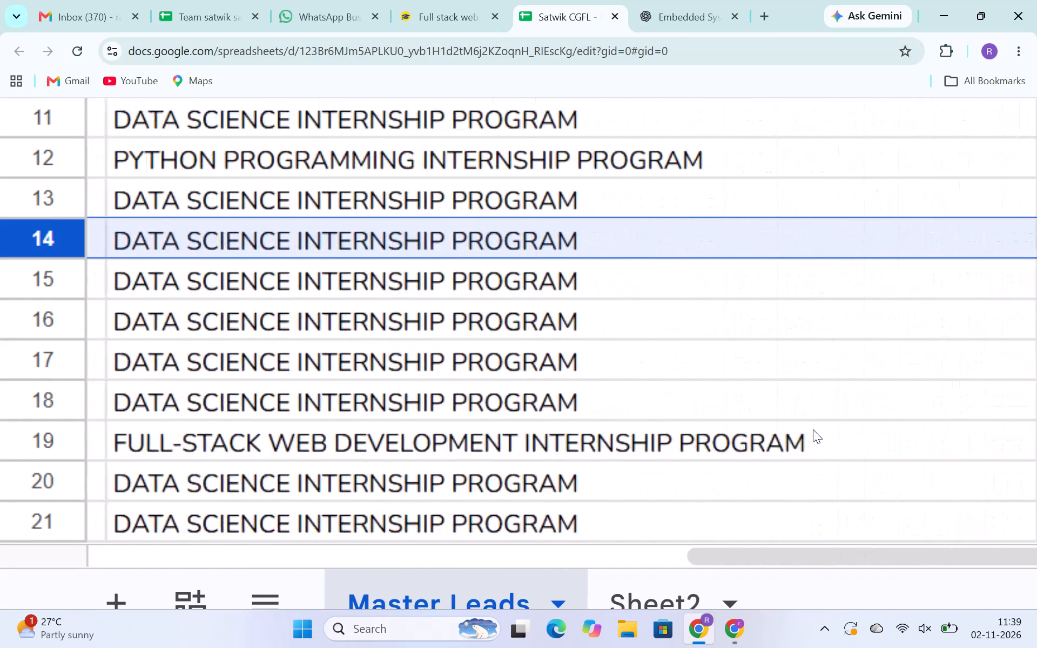
scroll(813, 429, right, 14)
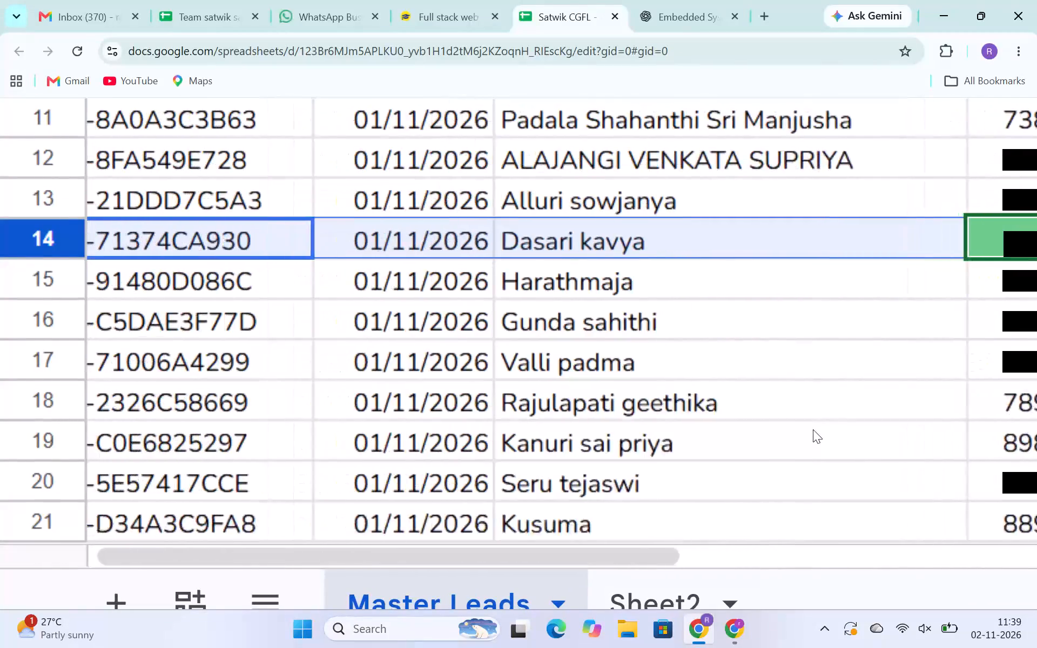
scroll(813, 429, right, 3)
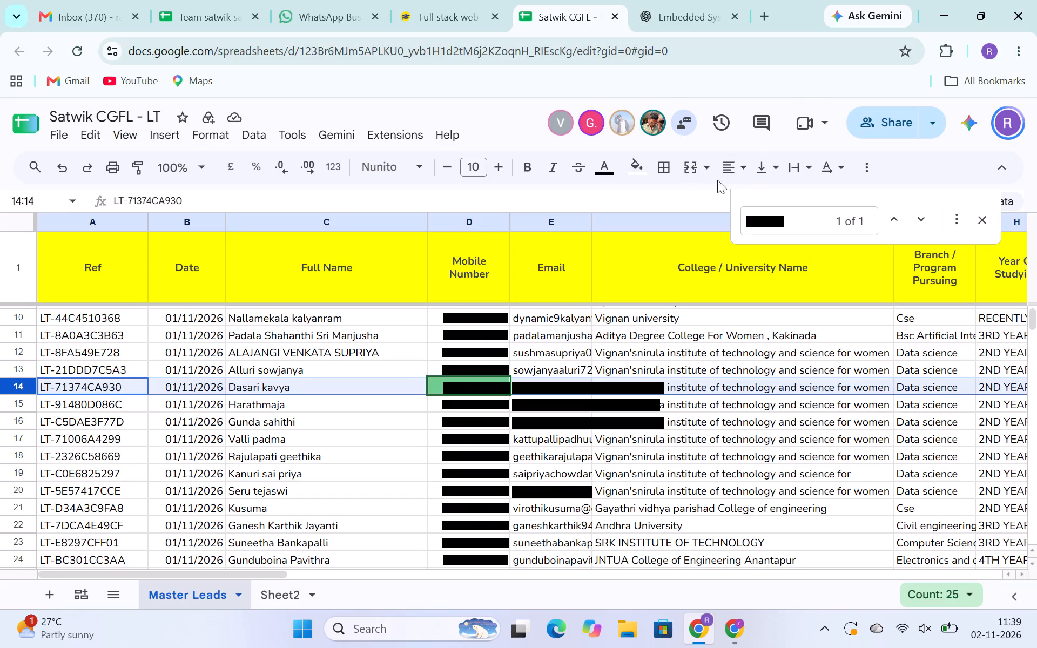
Fill the whole of row 14 with orange.
click(629, 171)
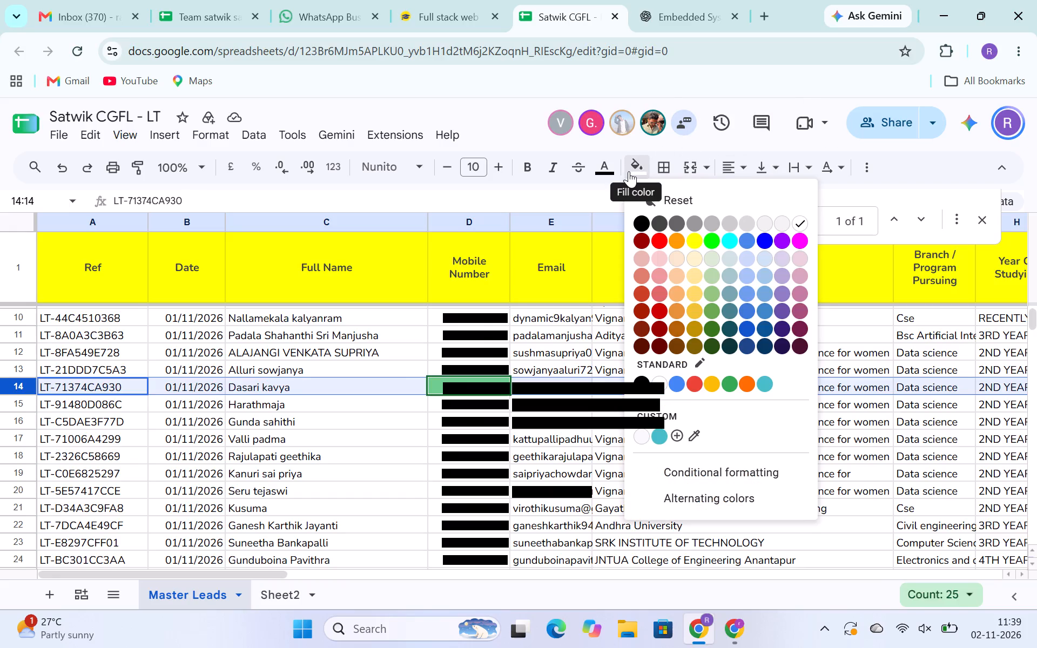
click(671, 239)
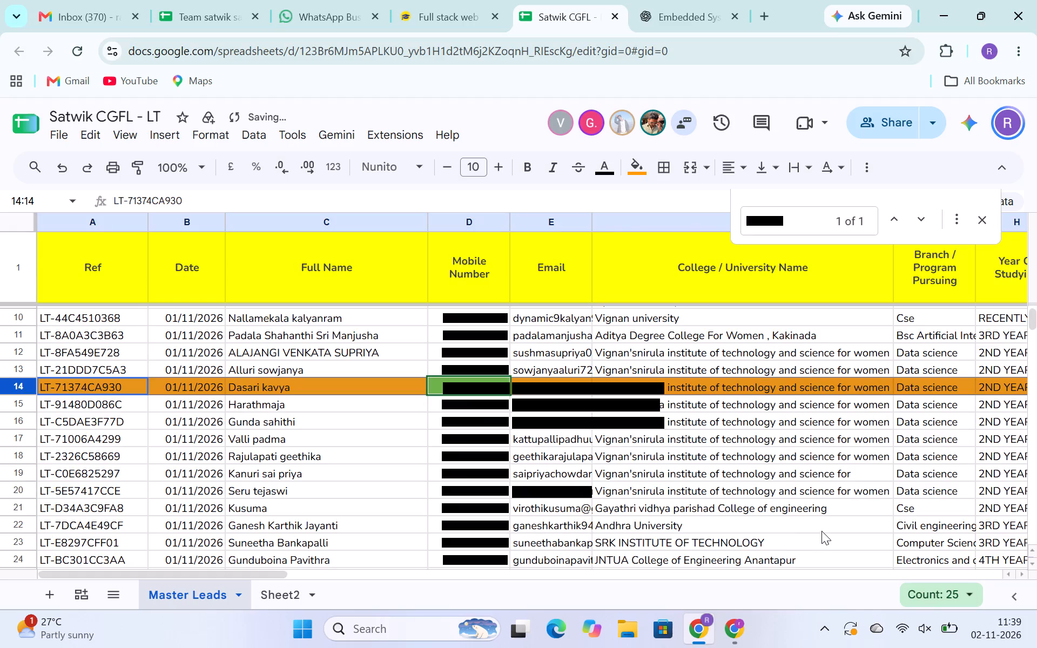
click(821, 531)
Set Status 4 for the lead in row 14 to Interested.
scroll(848, 474, left, 12)
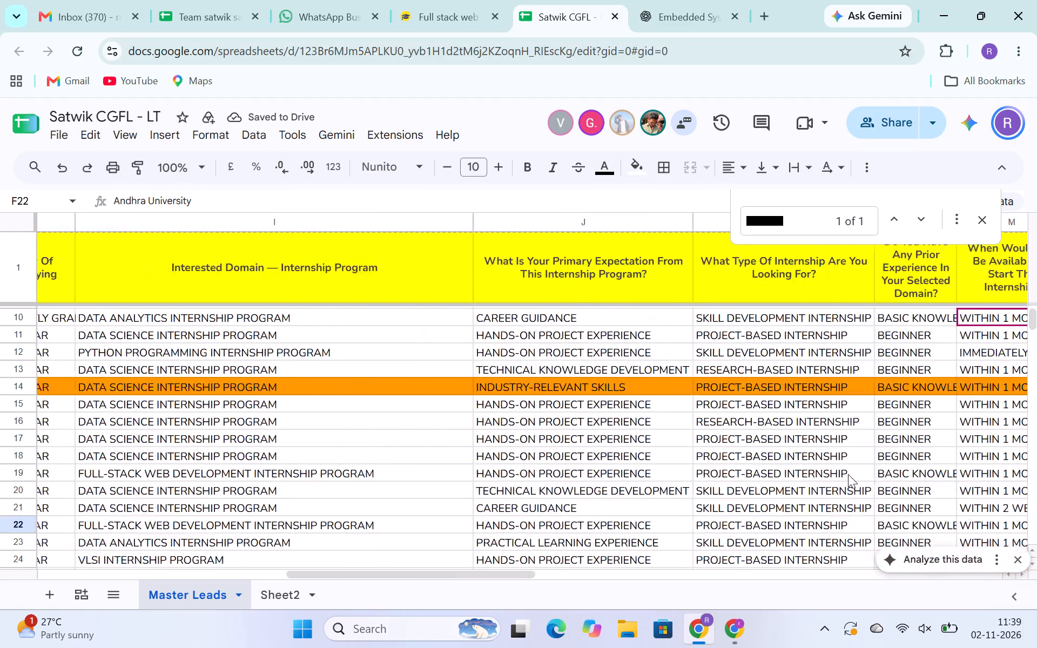
scroll(848, 474, left, 8)
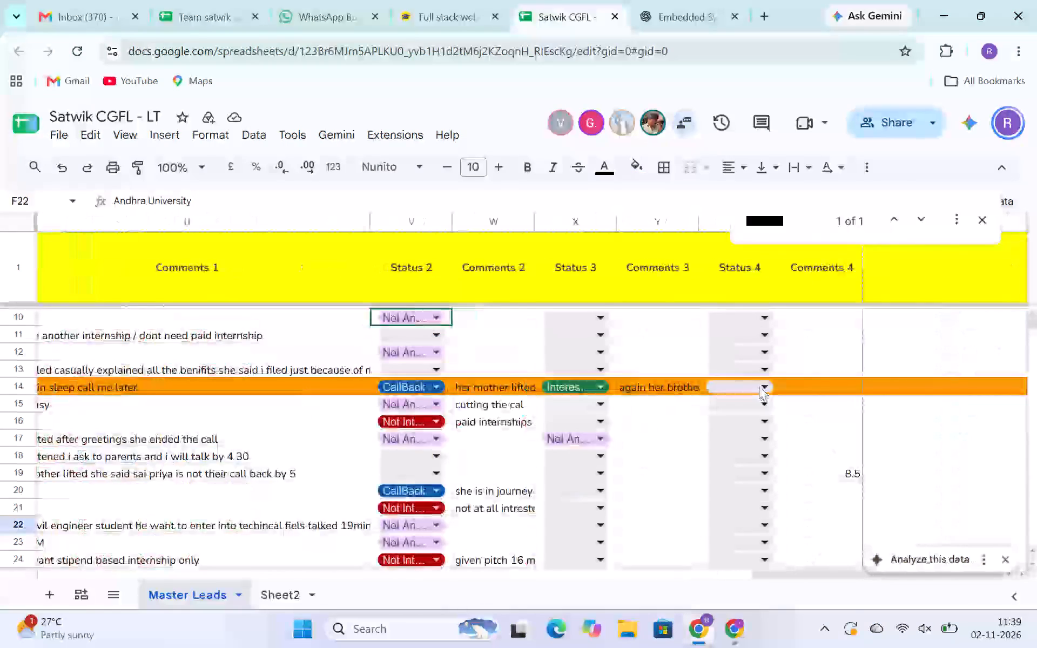
click(759, 386)
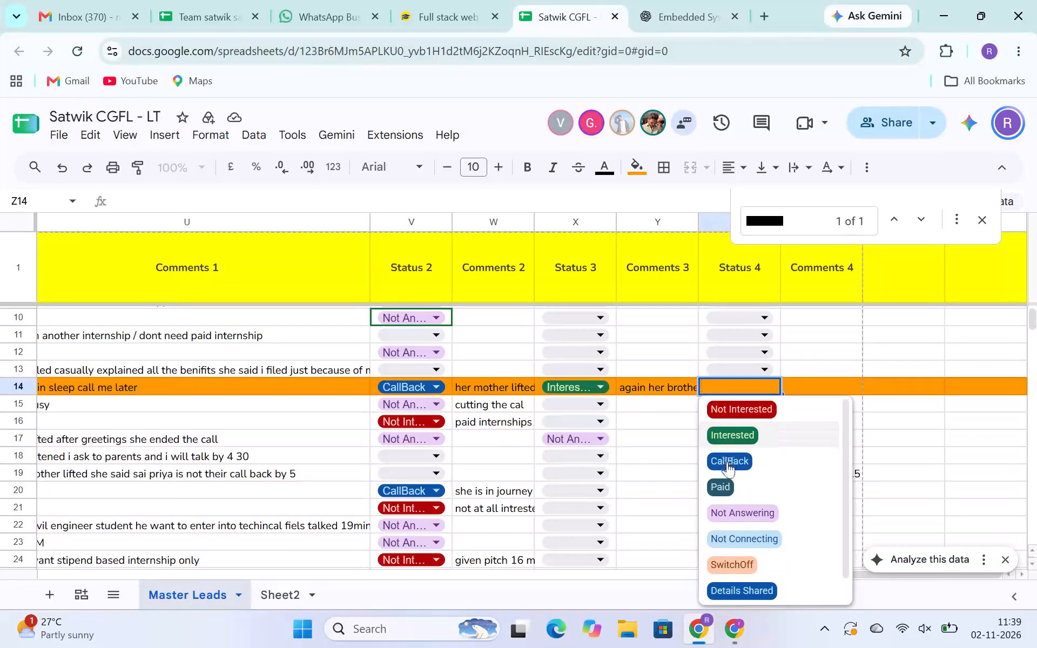
click(740, 433)
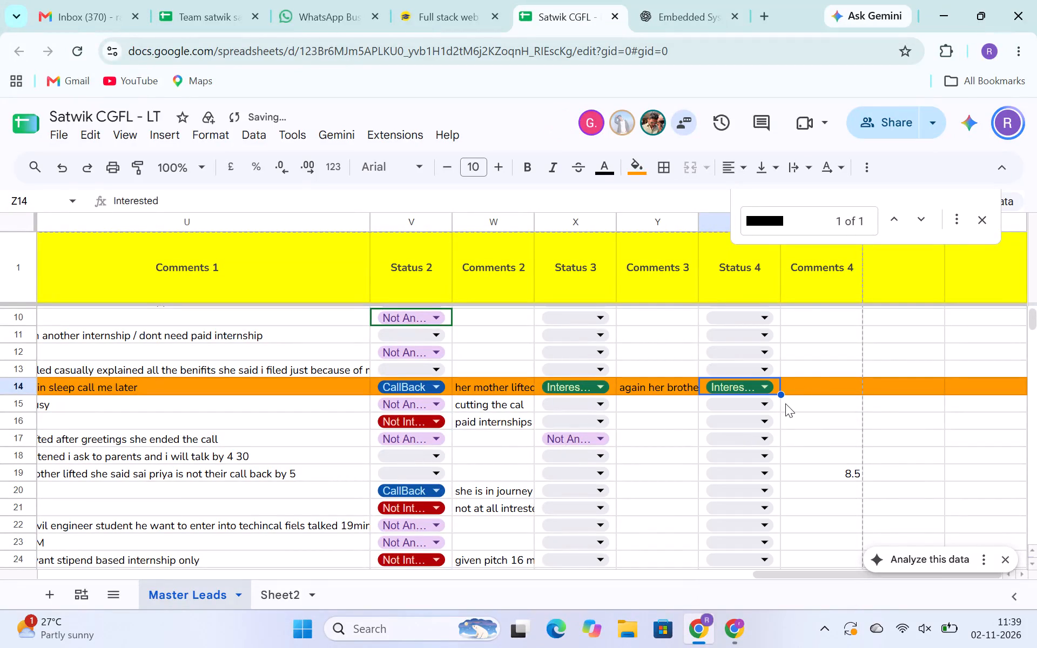
Enter the row 14 lead's Comments 4 as "her mother lifted she said they went to the clg evng i will let know".
click(812, 382)
click(812, 382)
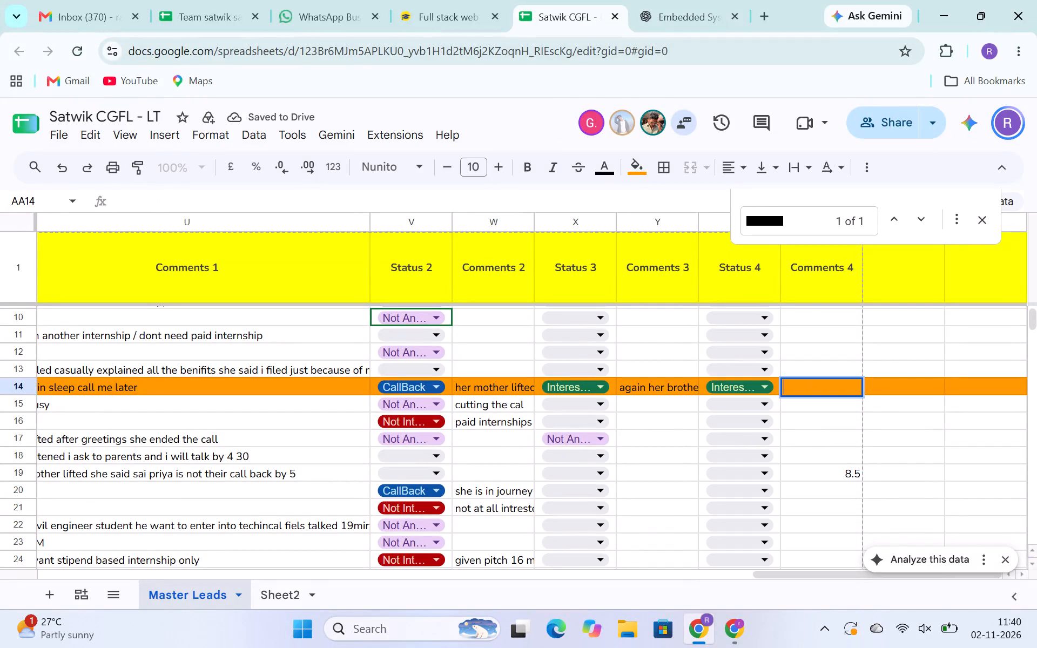
text(her)
key(space)
text(mother lifted)
key(space)
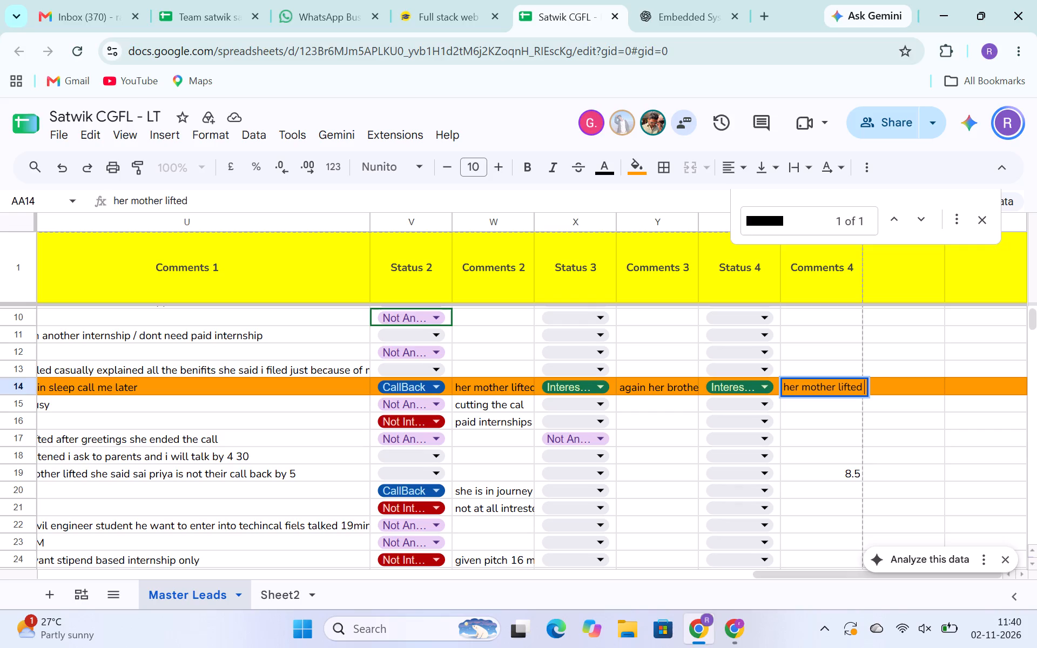
text(she s)
text(aid)
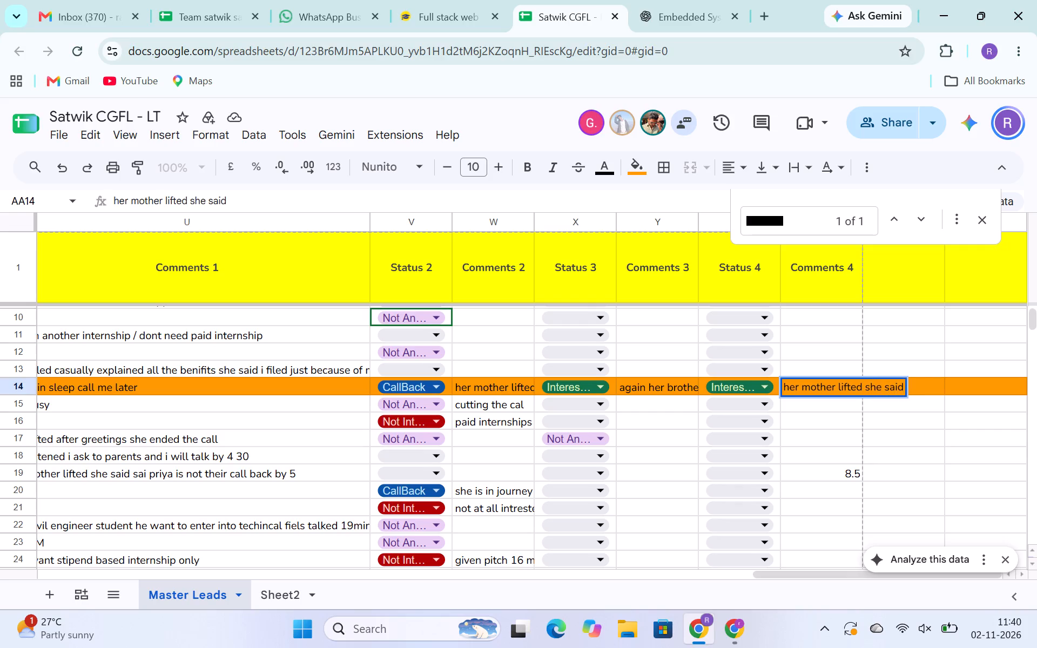
key(space)
key(space)
key(space)
key(space)
key(BackSpace)
key(BackSpace)
key(BackSpace)
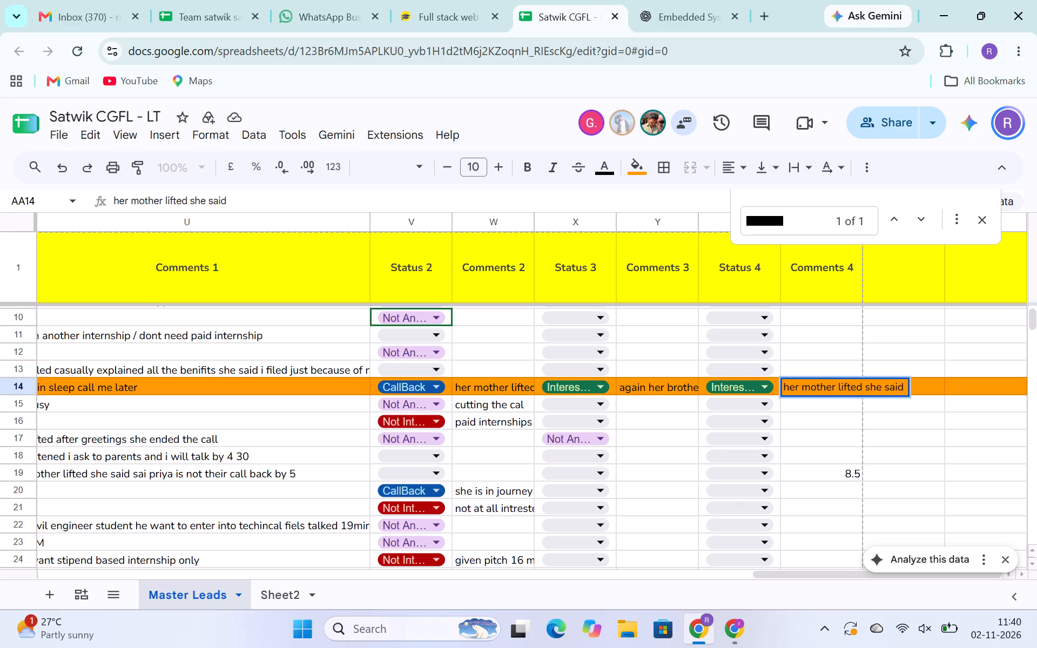
text(they)
key(space)
text(went to the)
key(space)
text(clg)
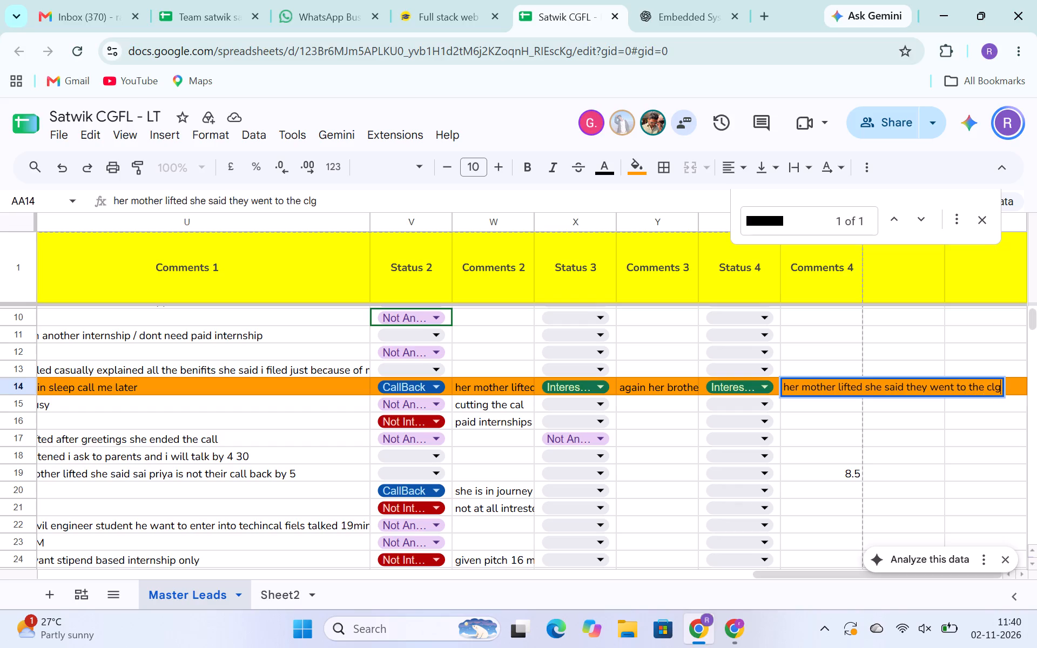
key(space)
text(eve)
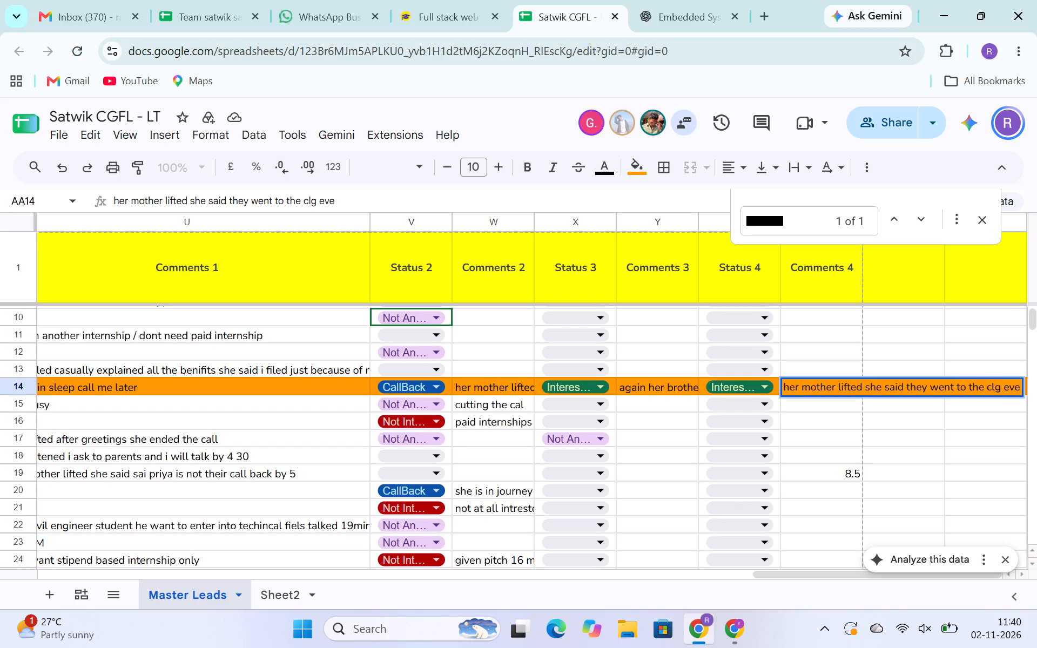
click(809, 377)
key(BackSpace)
key(BackSpace)
click(1015, 392)
key(Right)
key(BackSpace)
key(n)
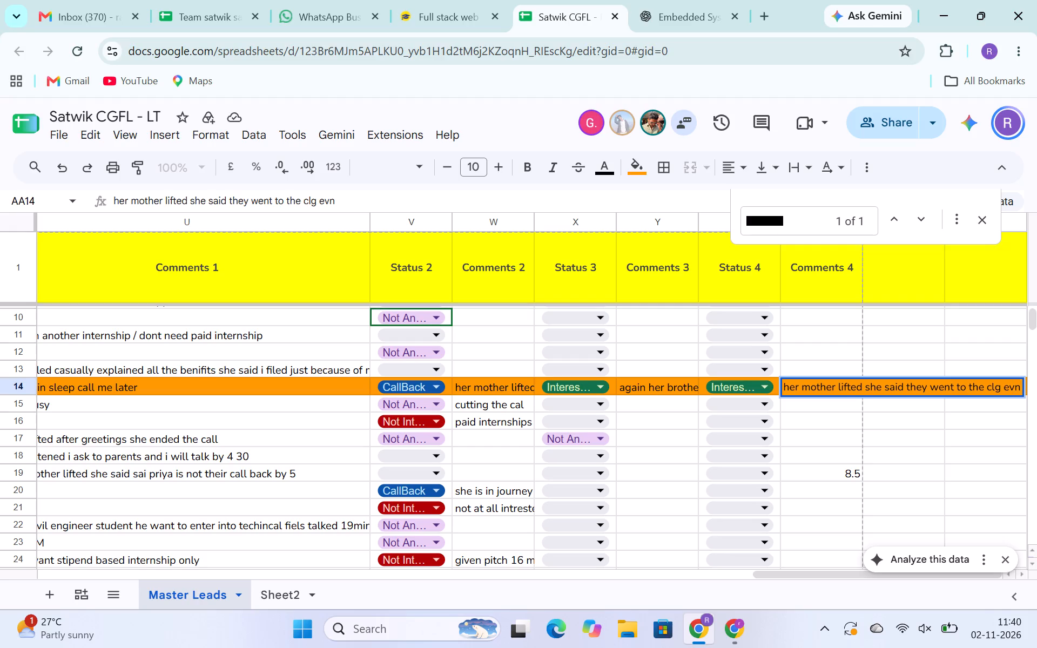
text(g i will let know)
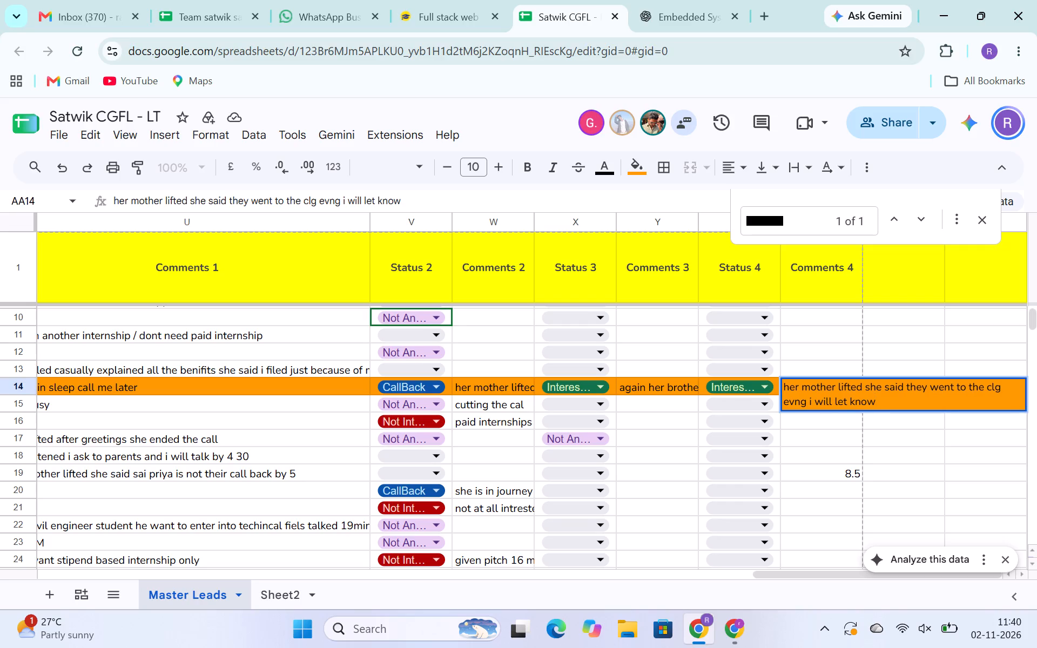
click(885, 463)
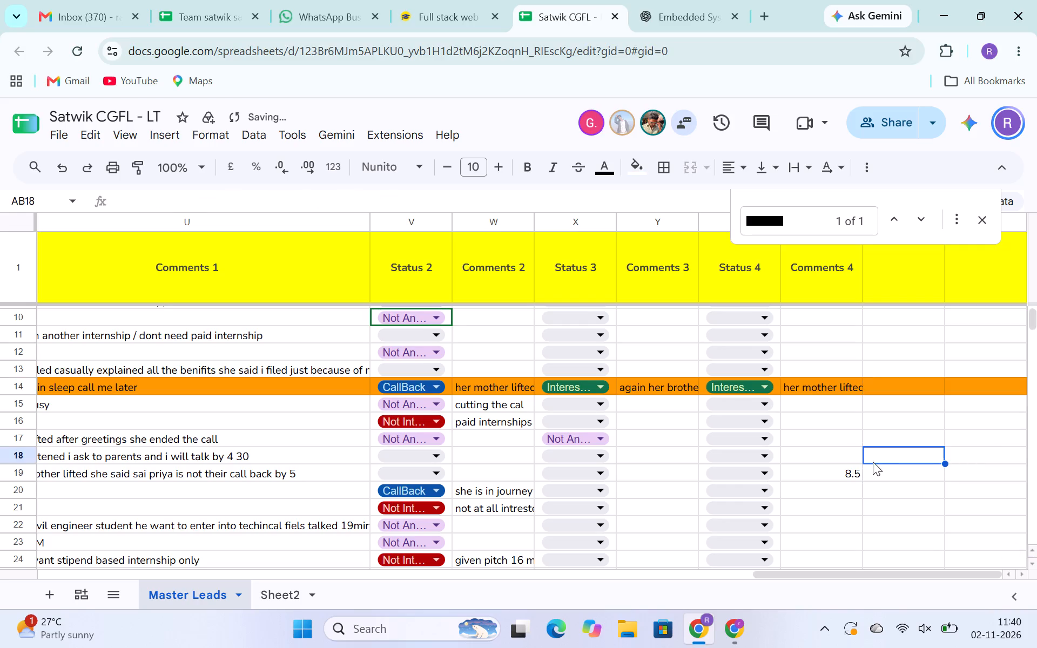
Look over the name, mobile number and college details of the leads around row 14 in Master Leads.
scroll(806, 435, right, 18)
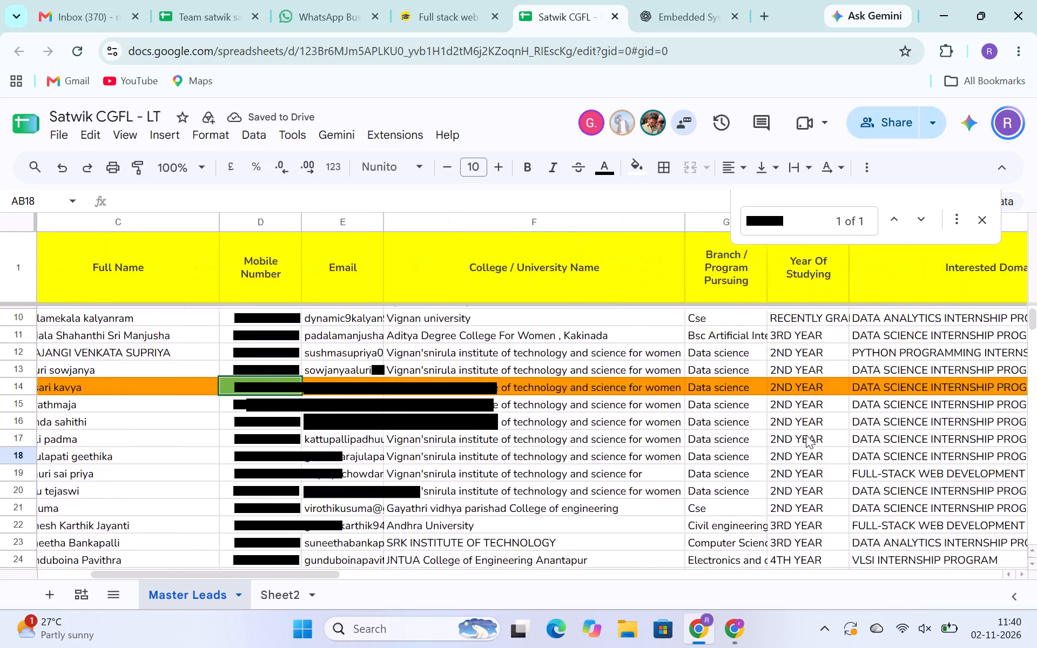
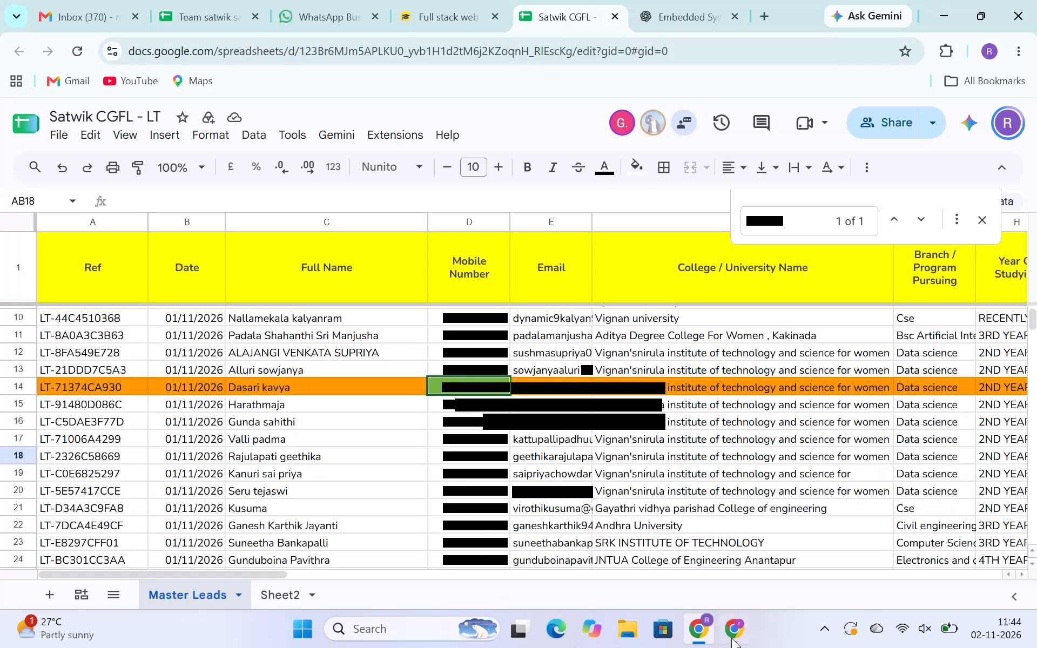
Highlight row 22 in Master Leads and review that lead's mobile number, college, internship domain, call statuses and comments.
click(29, 527)
scroll(421, 561, down, 1)
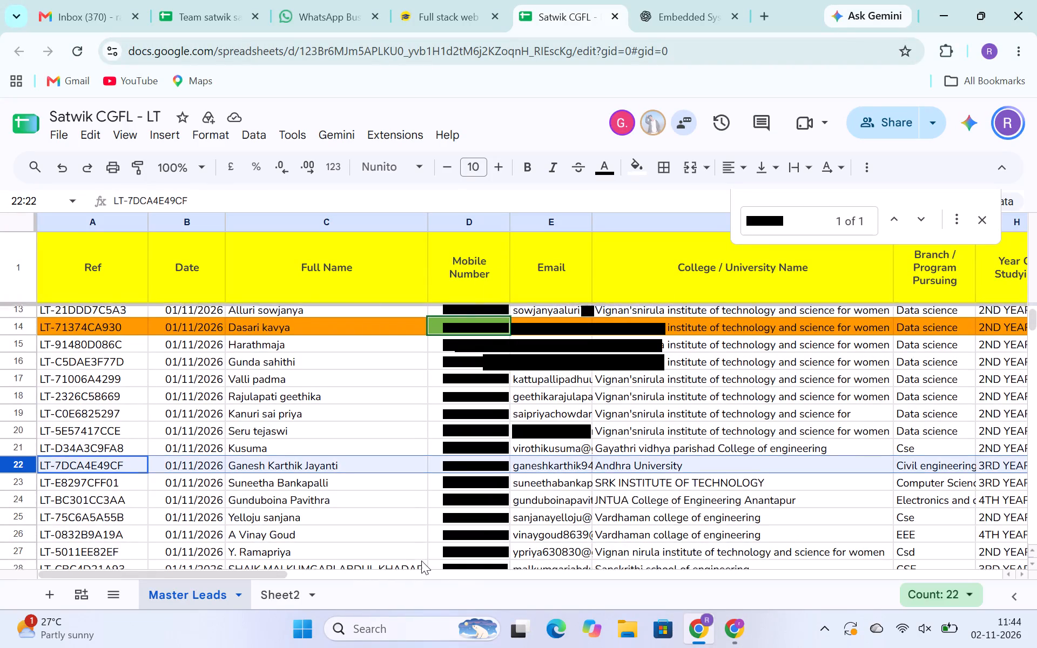
scroll(421, 561, down, 1)
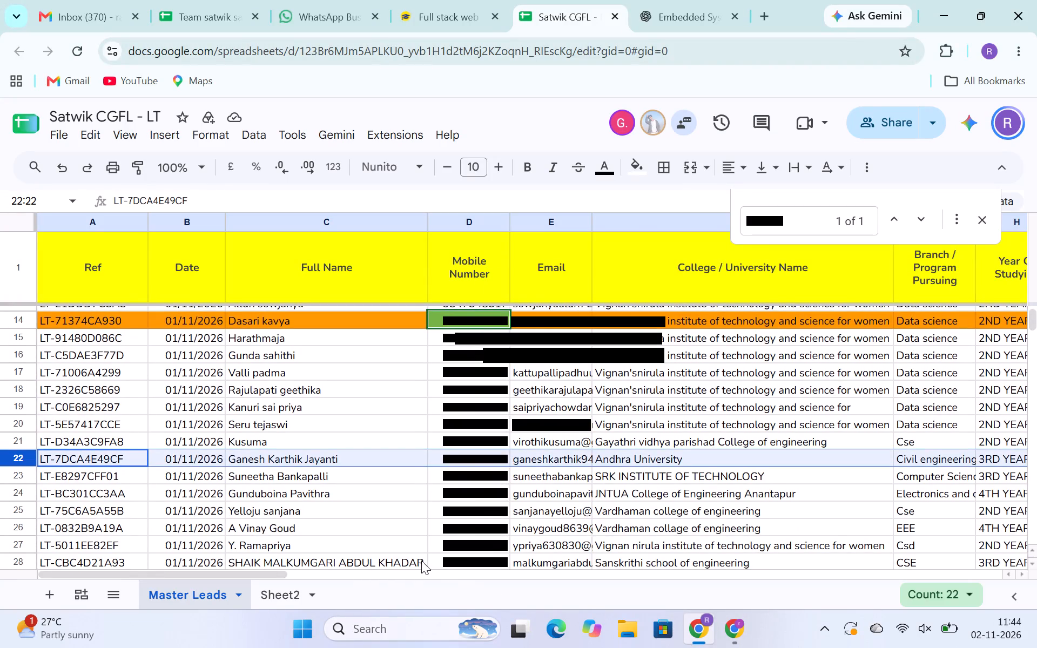
scroll(821, 512, left, 2)
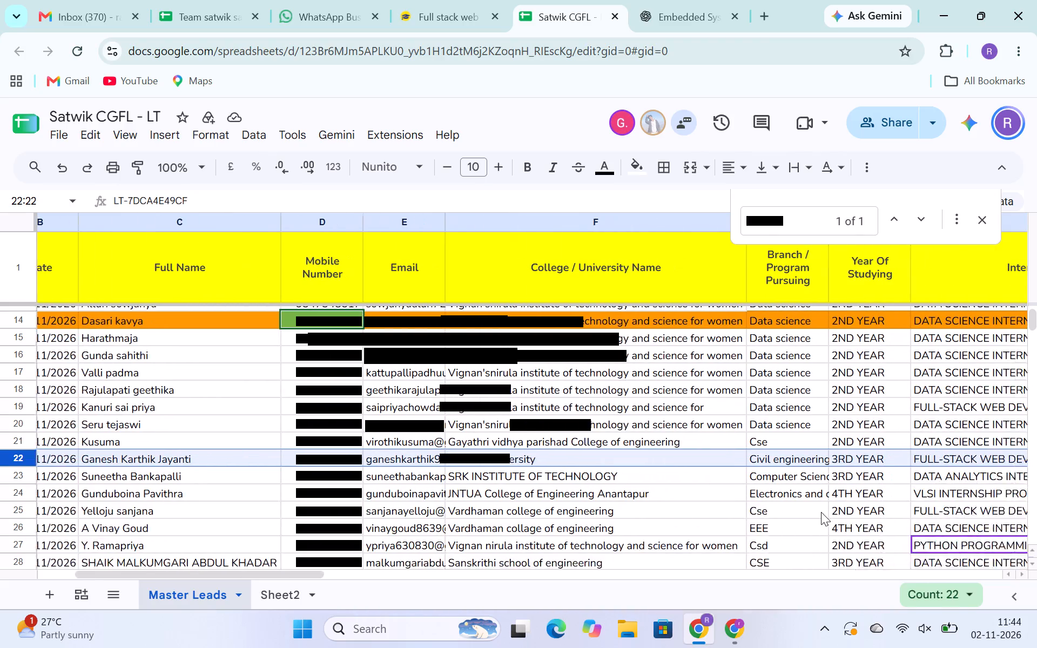
scroll(821, 512, left, 8)
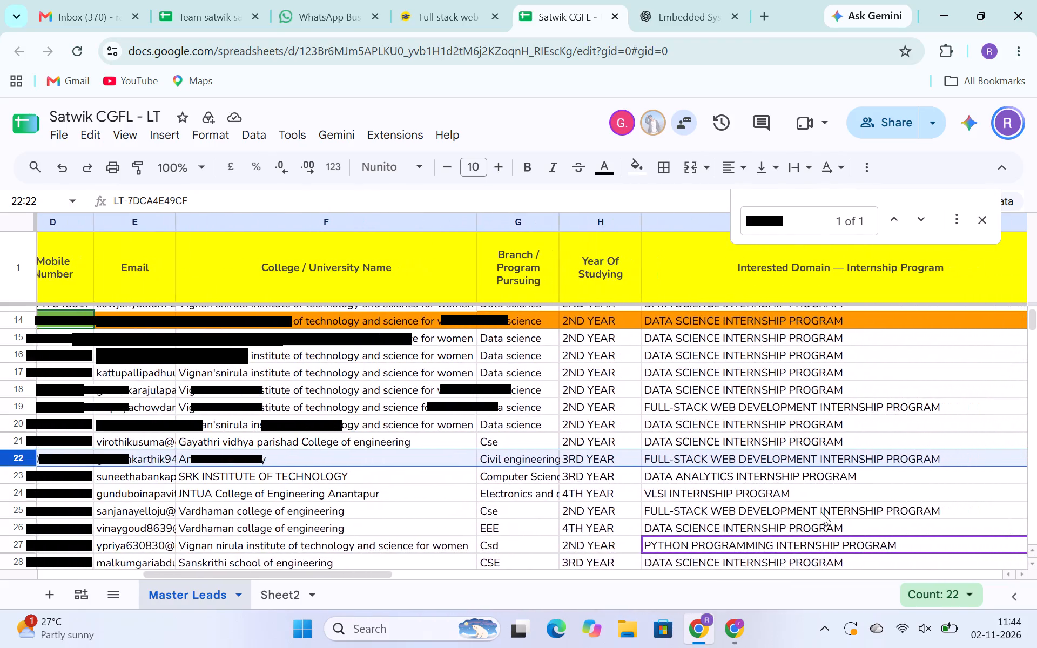
scroll(821, 512, left, 3)
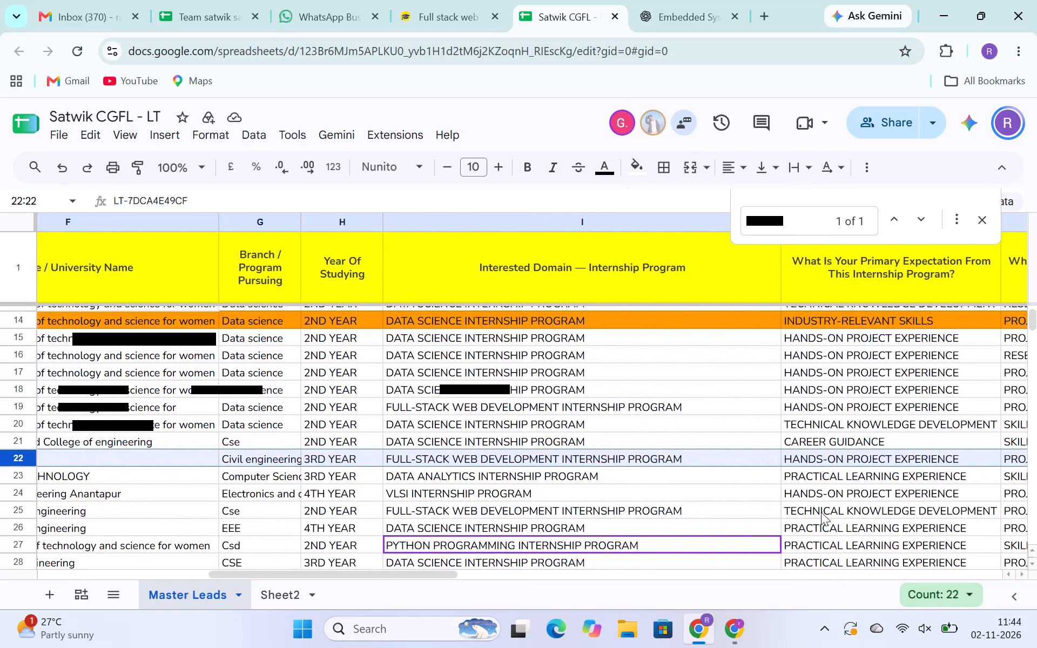
scroll(821, 512, left, 2)
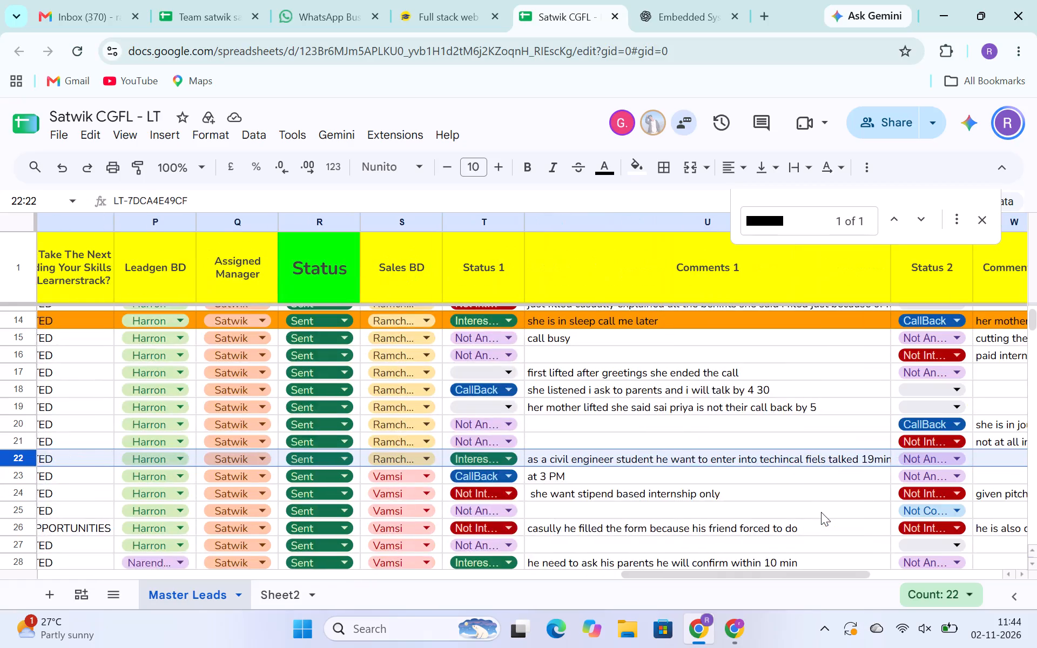
scroll(821, 512, right, 13)
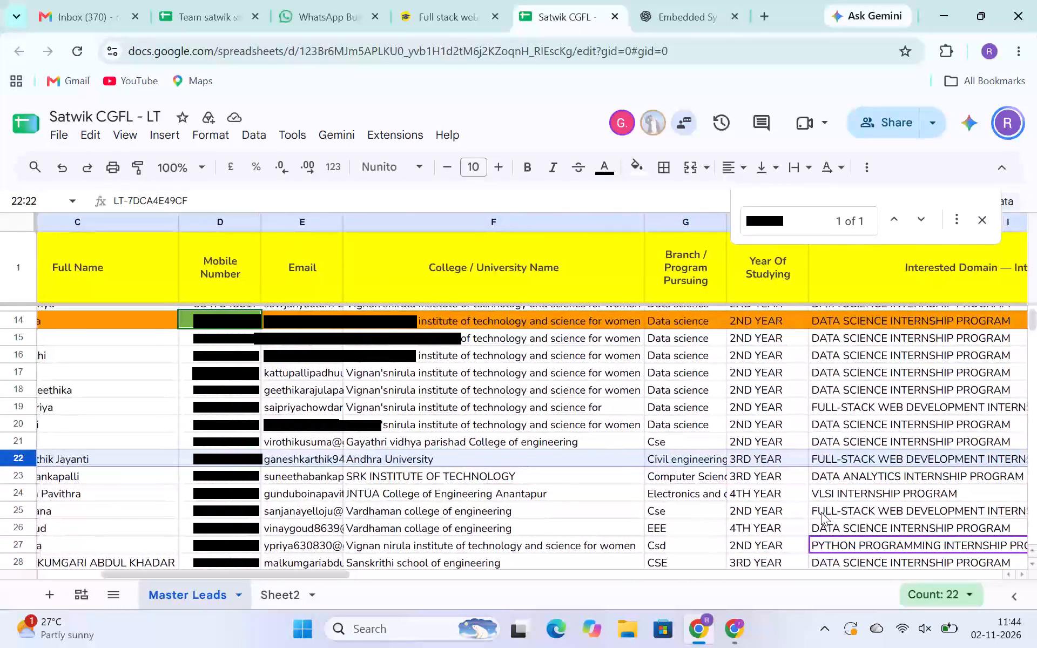
scroll(821, 512, right, 5)
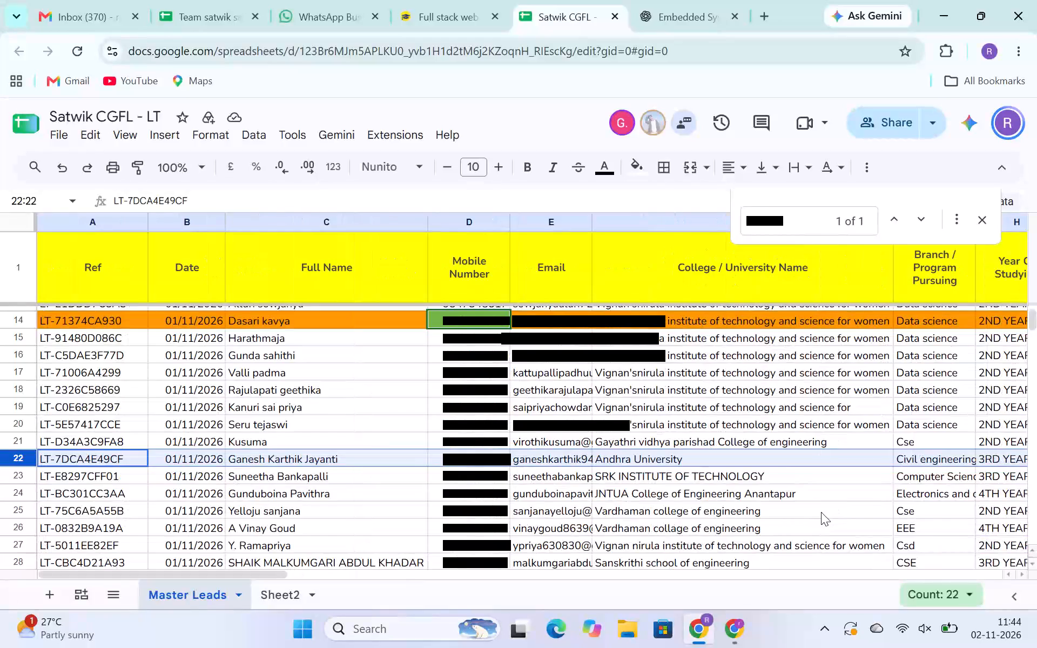
scroll(506, 503, left, 1)
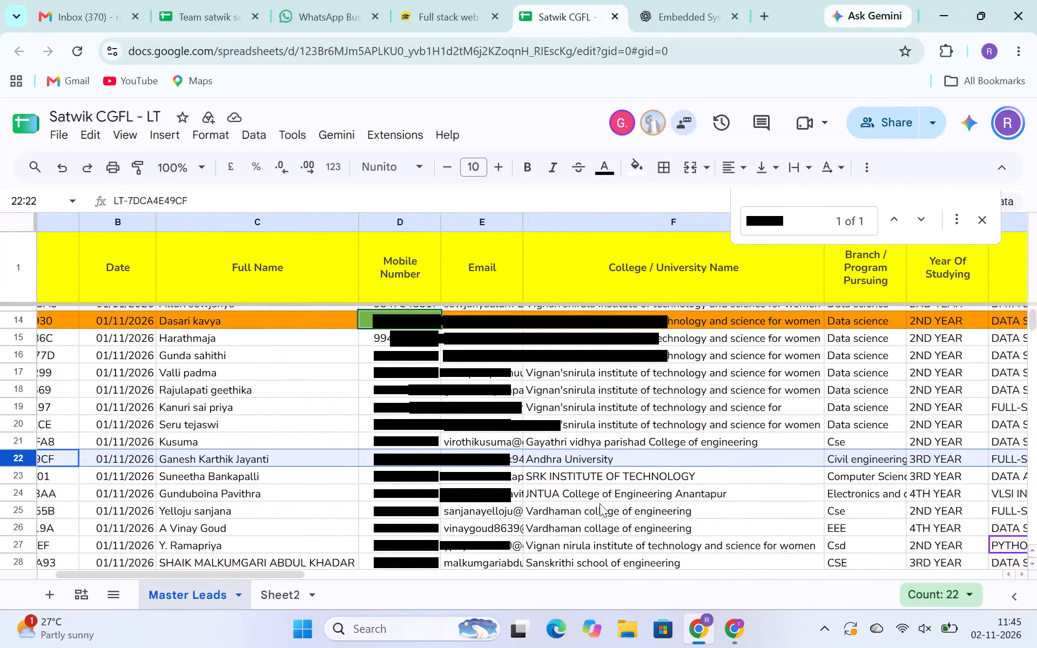
scroll(601, 503, right, 5)
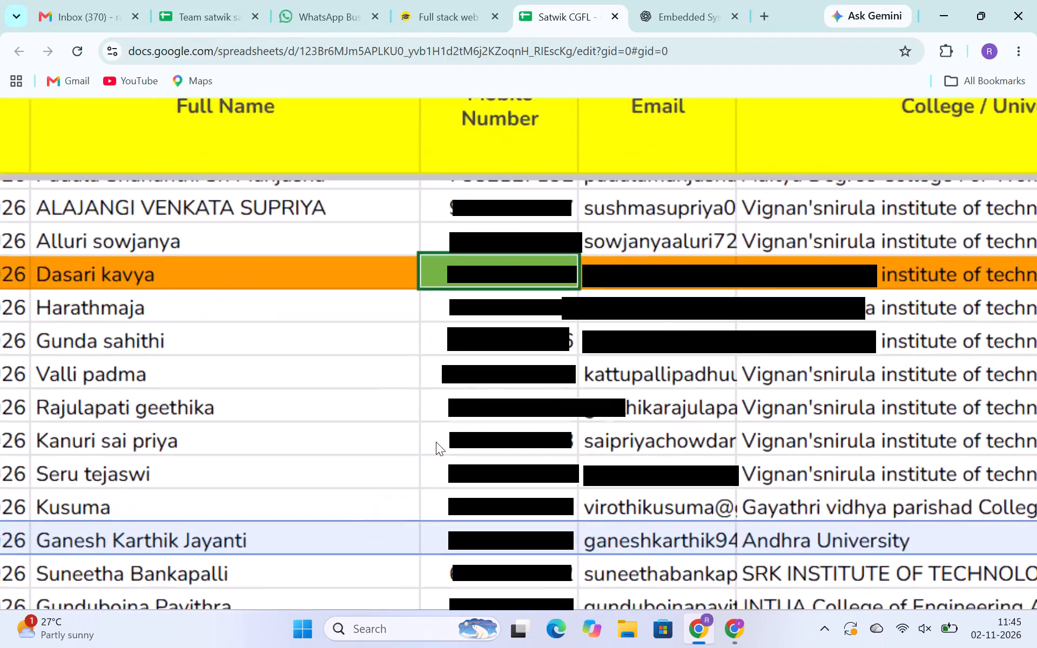
scroll(436, 442, down, 1)
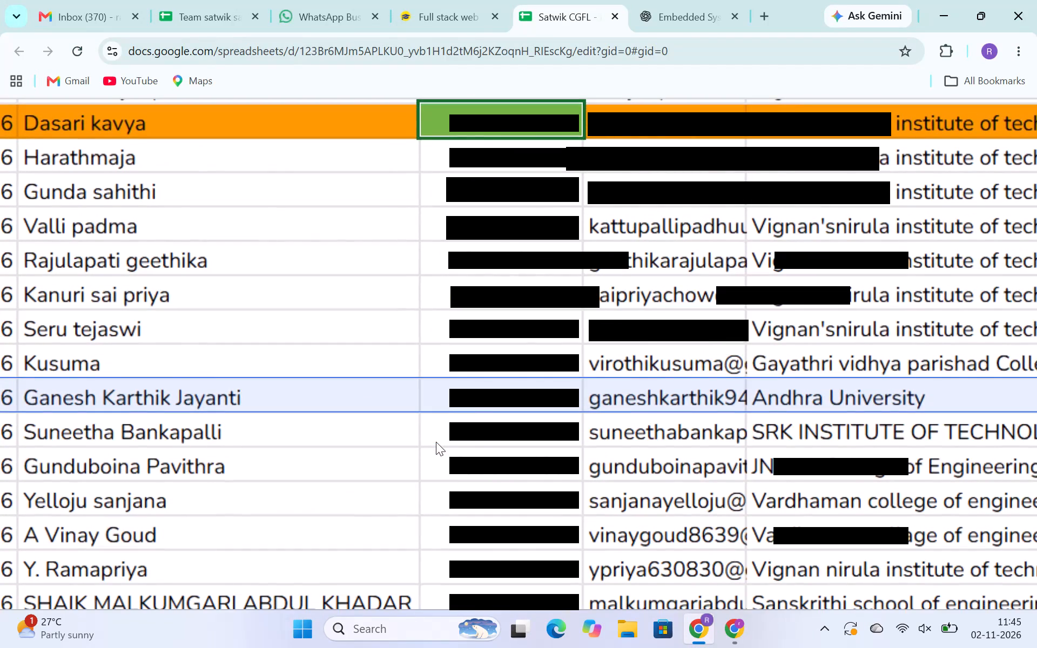
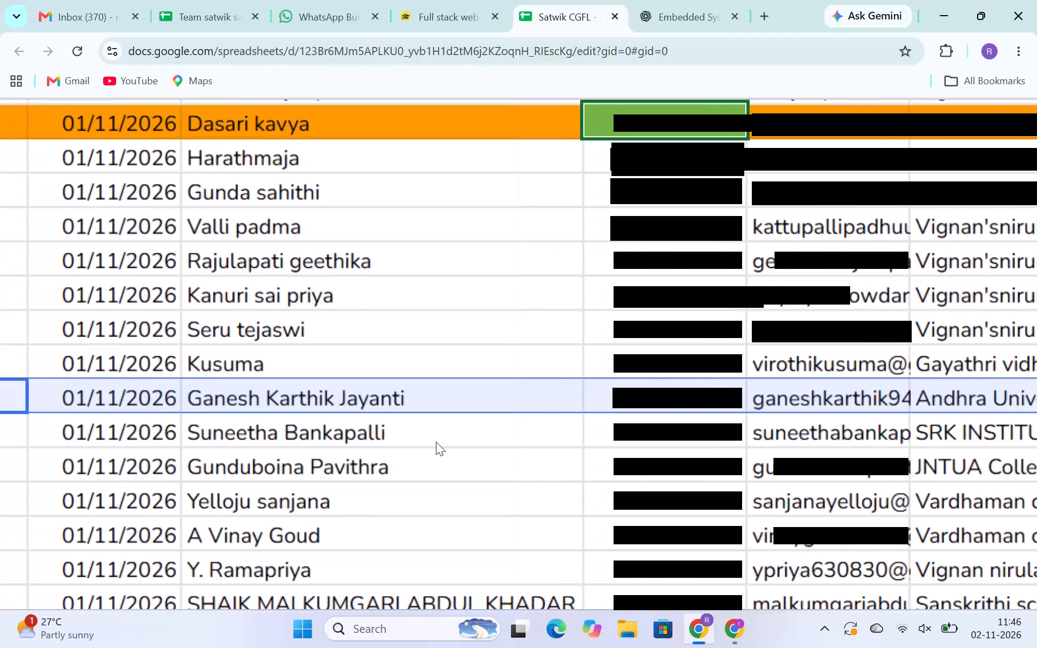
Examine row 22's lead details across the sheet, from college and internship program through the call statuses and comments.
scroll(436, 442, right, 3)
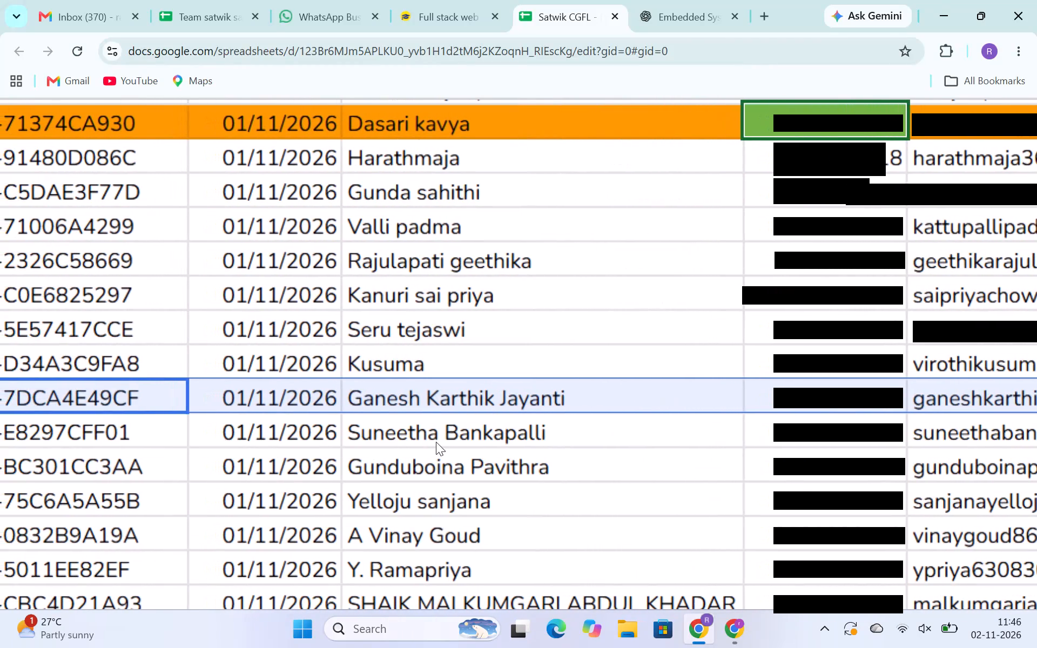
scroll(436, 442, right, 6)
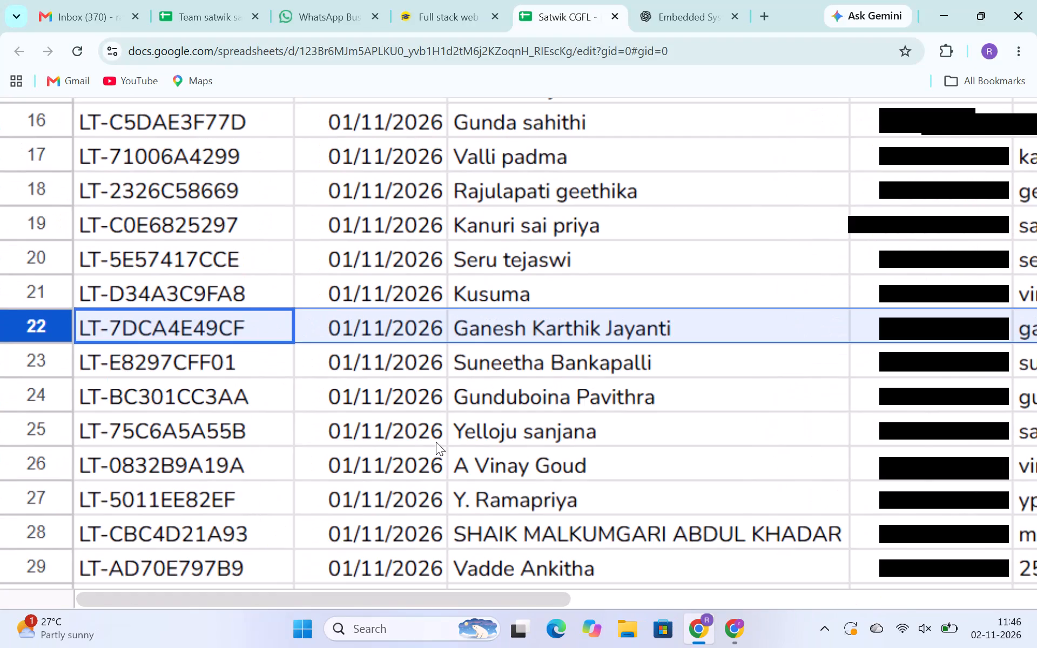
scroll(436, 442, left, 3)
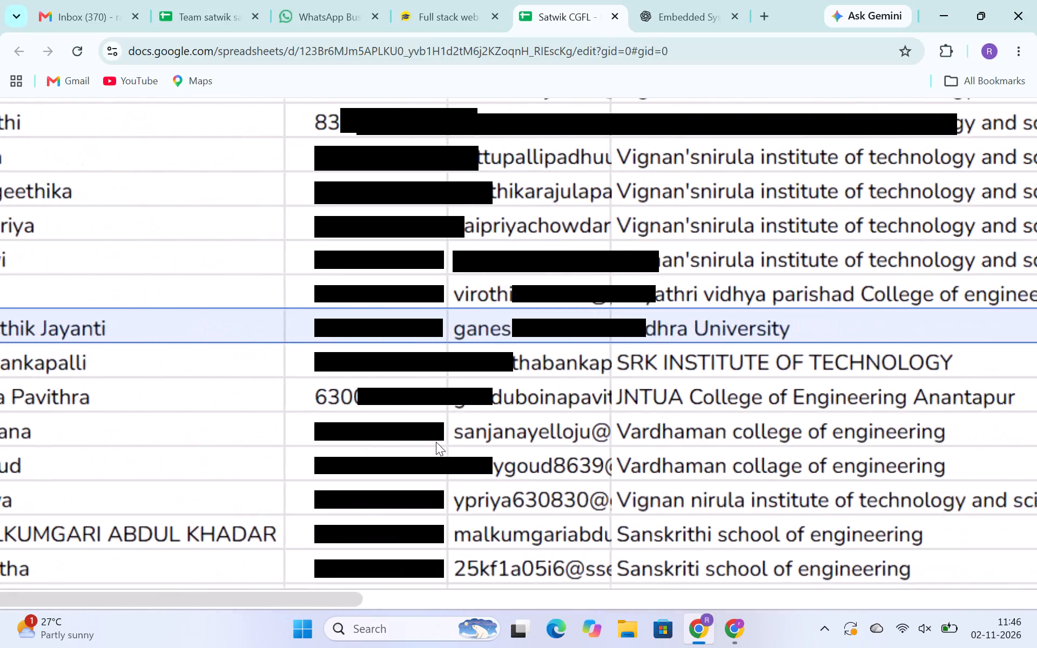
scroll(436, 442, left, 9)
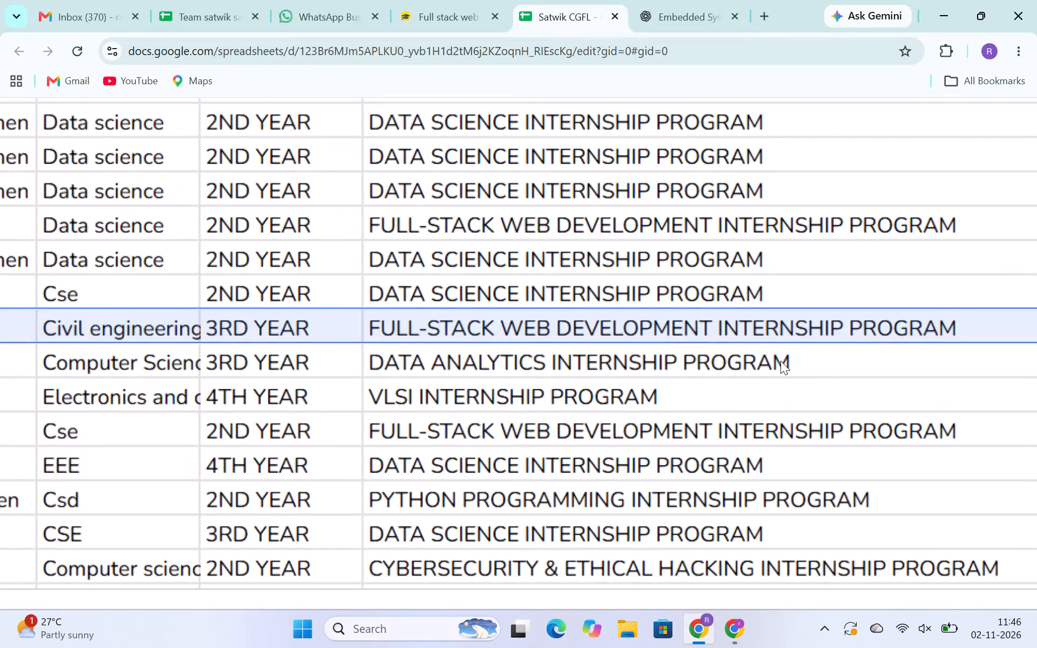
click(830, 374)
scroll(830, 374, left, 3)
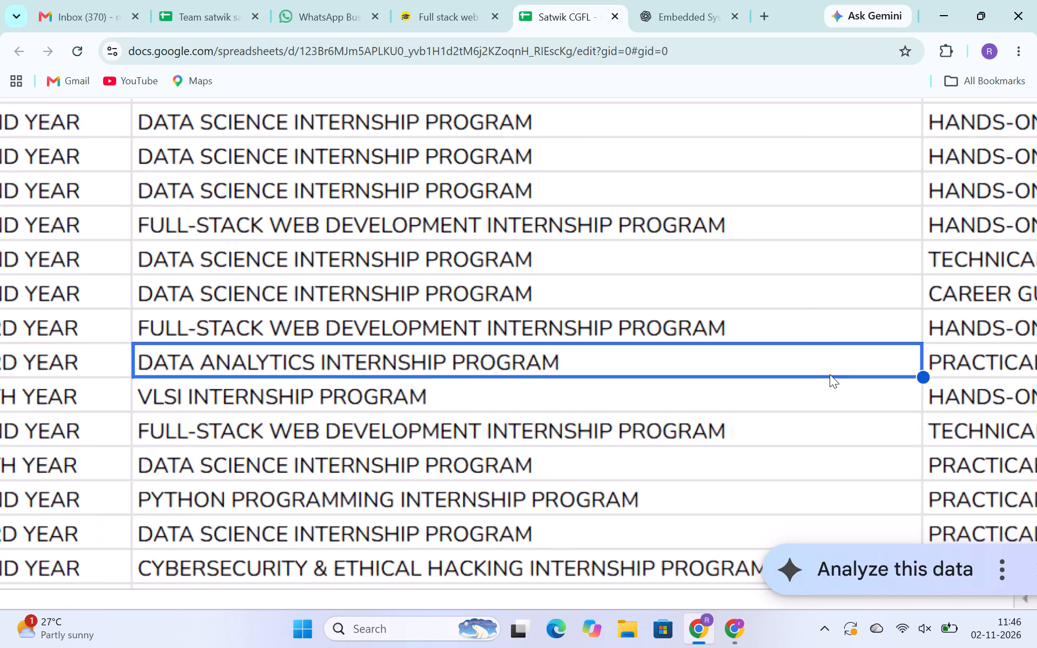
scroll(830, 374, left, 20)
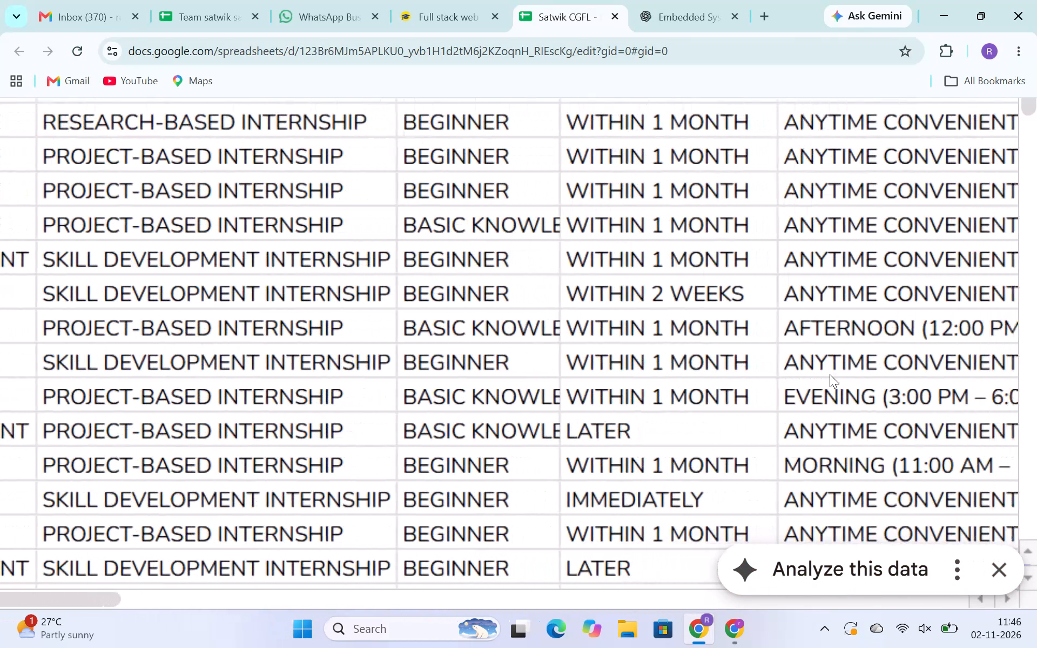
scroll(830, 374, left, 7)
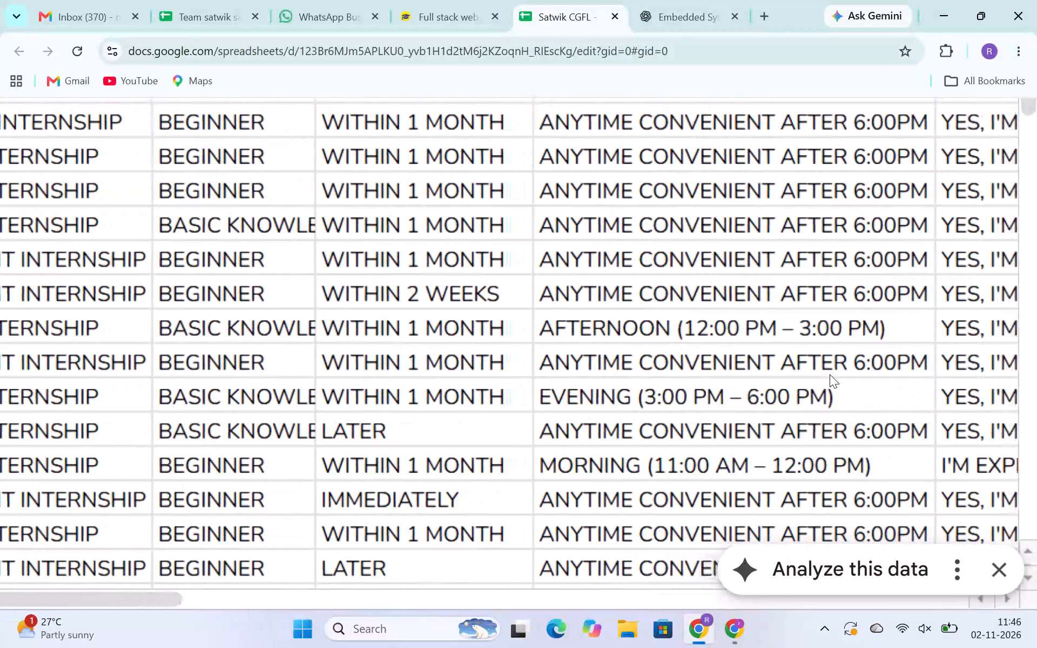
scroll(830, 374, left, 7)
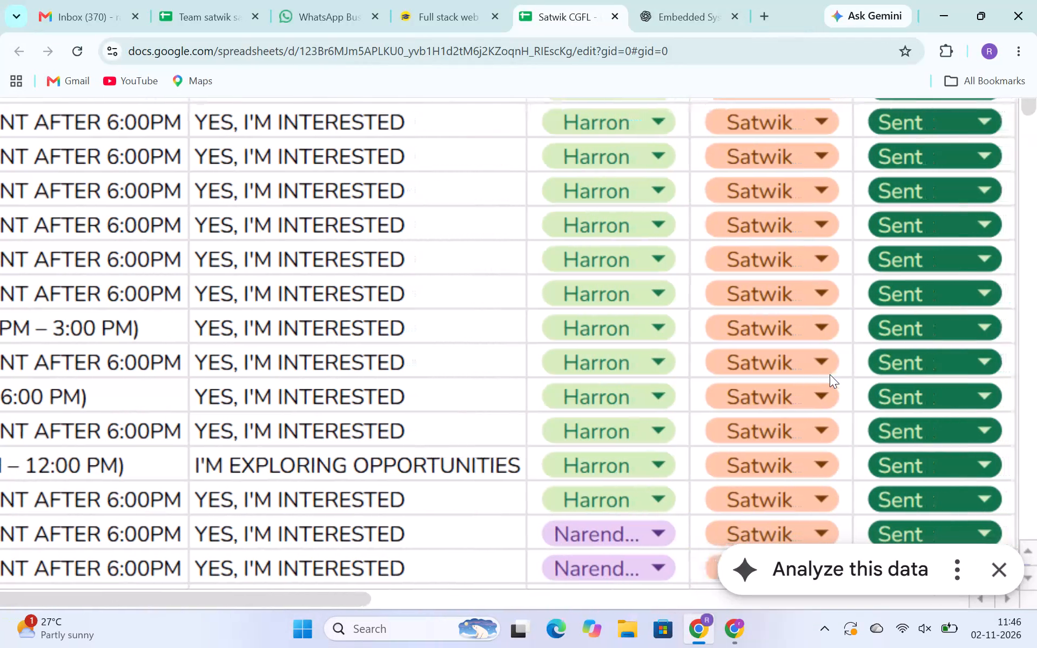
scroll(830, 374, left, 3)
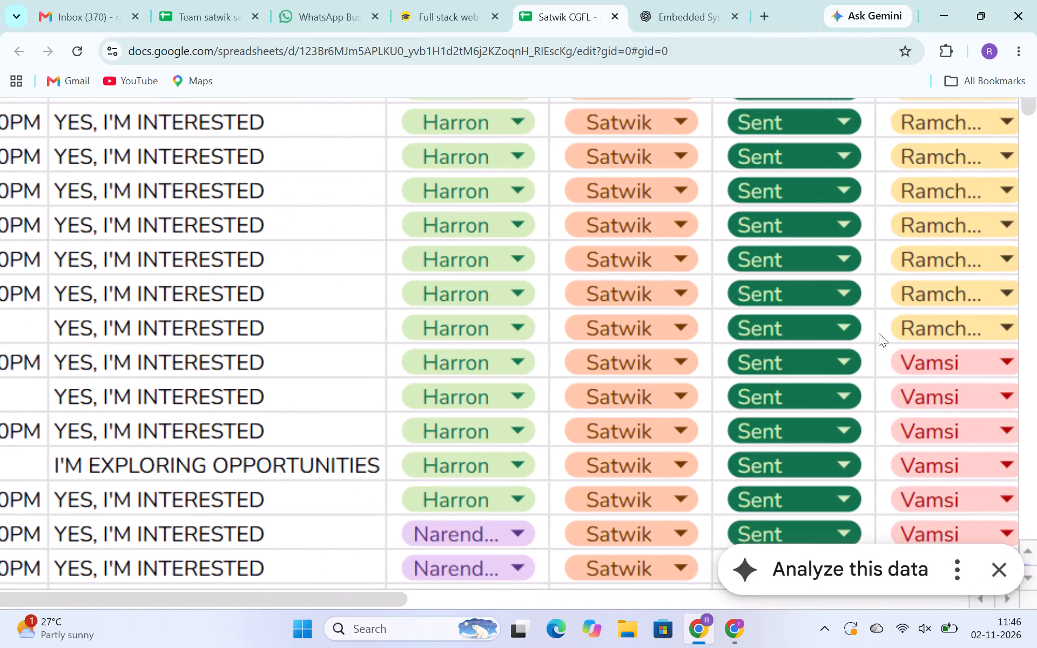
scroll(879, 333, left, 2)
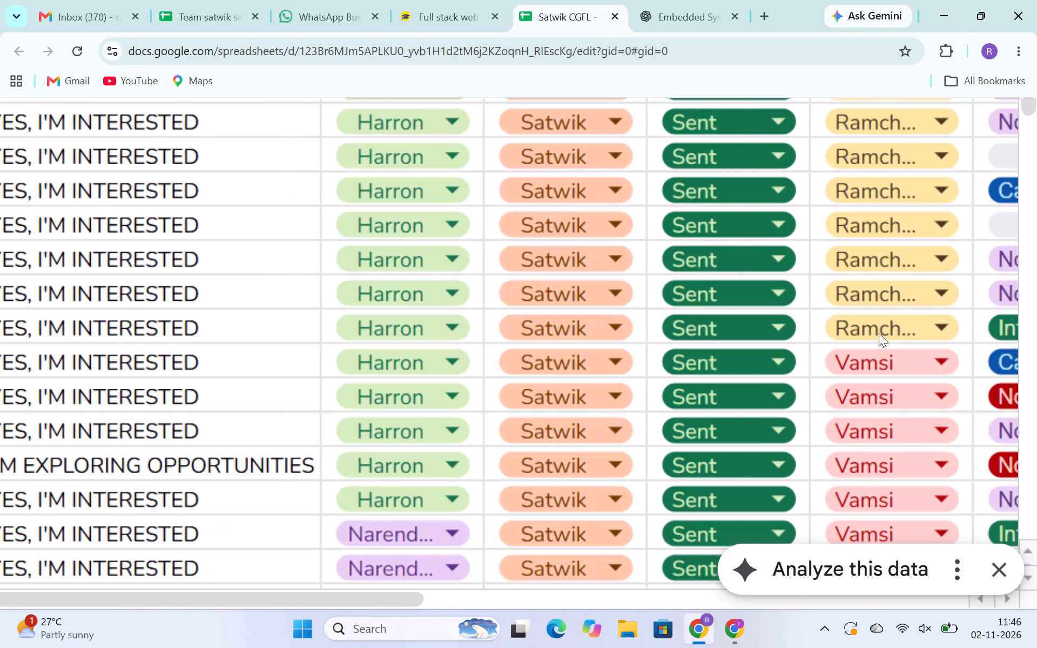
scroll(879, 333, left, 9)
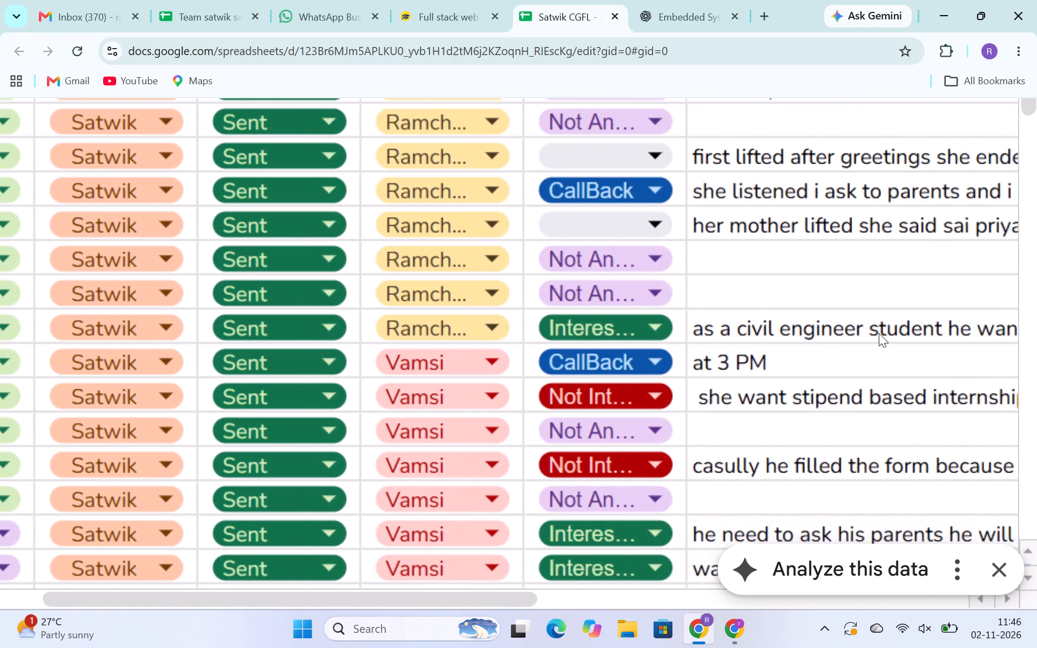
scroll(879, 333, left, 8)
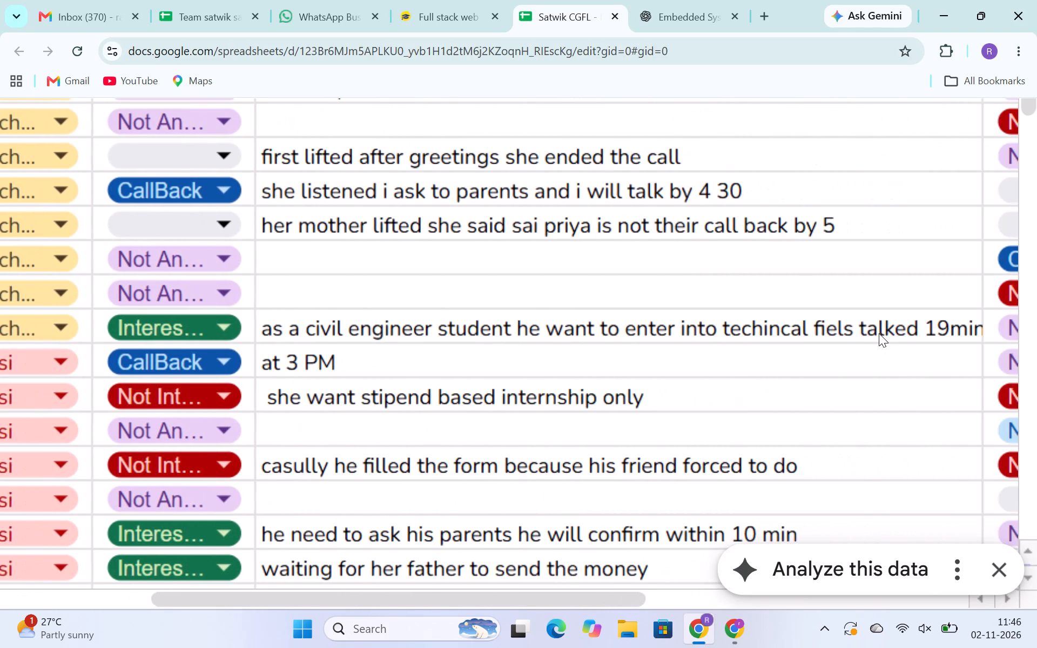
click(879, 333)
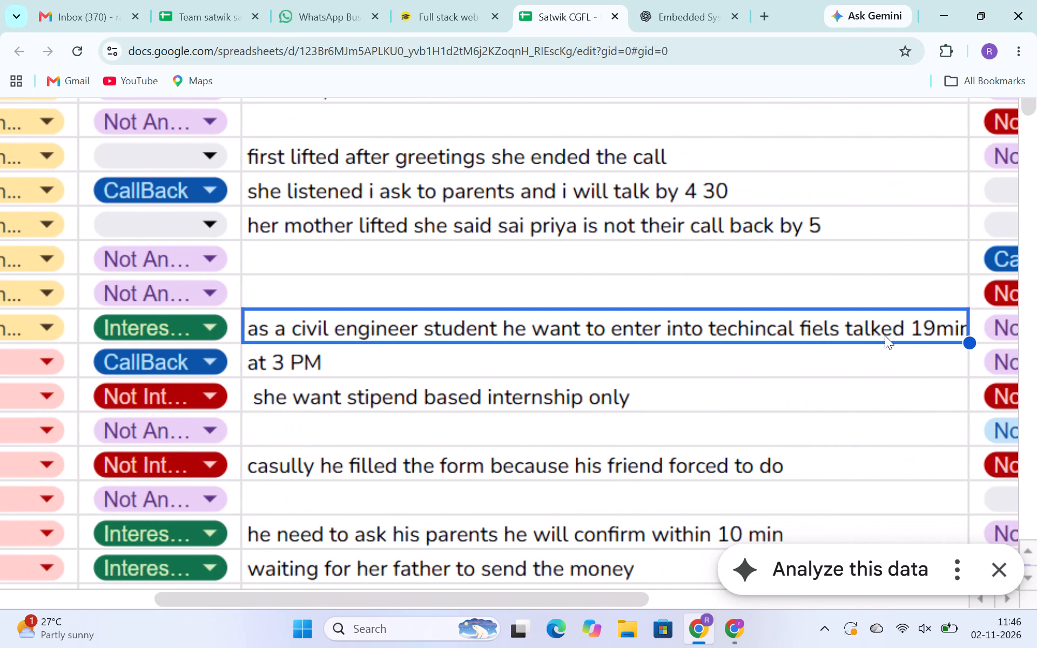
scroll(977, 336, left, 2)
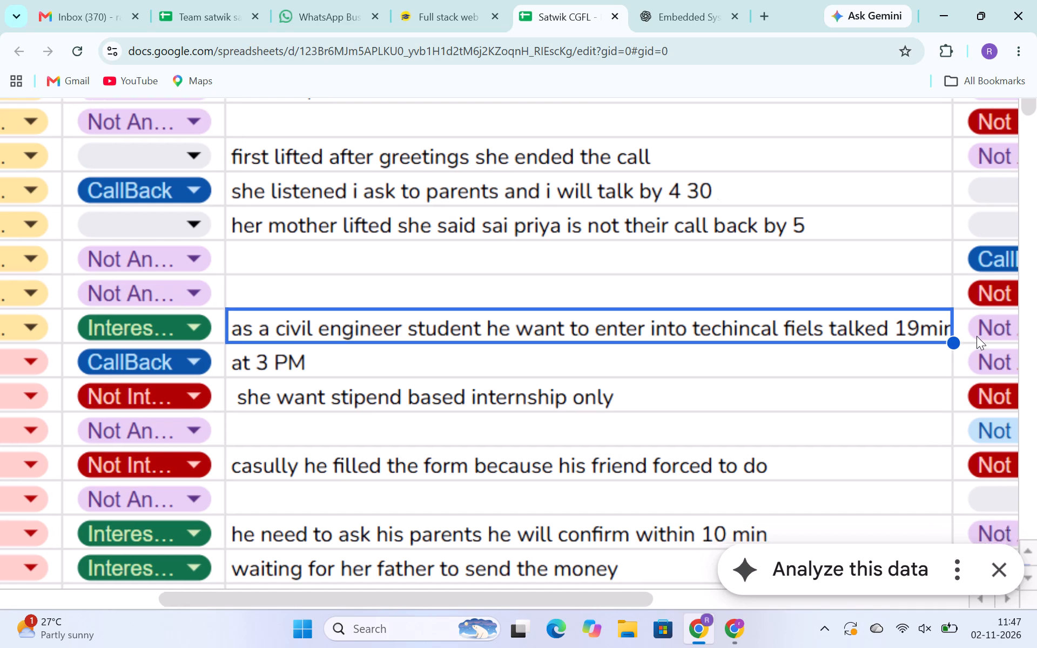
scroll(977, 336, left, 9)
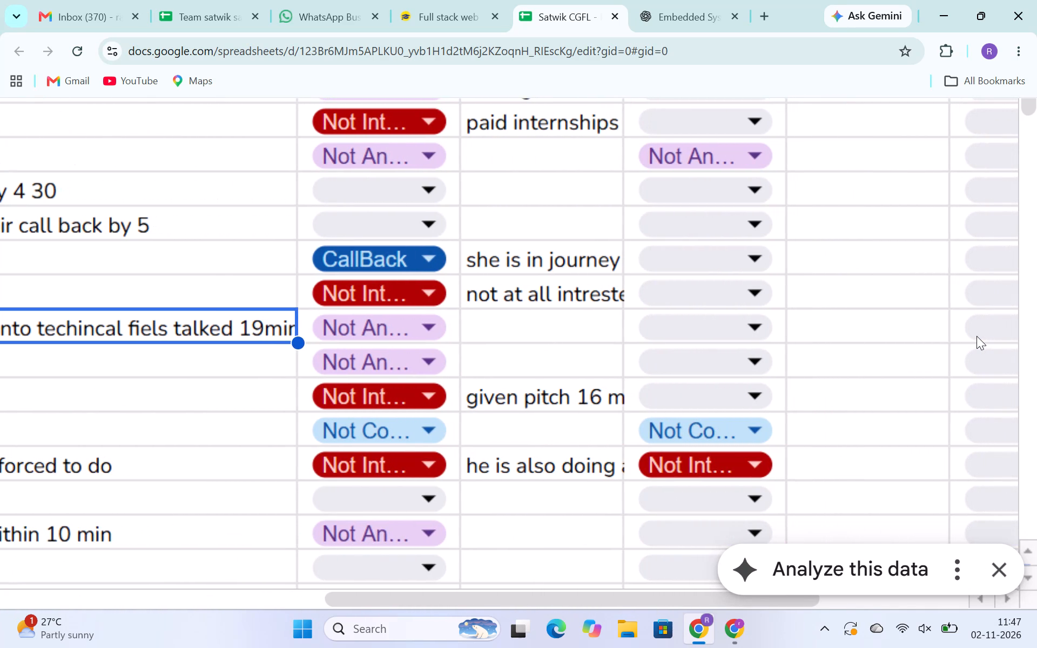
Highlight row 22 from its row number and set that lead's Status 3 to Not Interested.
scroll(977, 336, right, 15)
scroll(977, 336, right, 7)
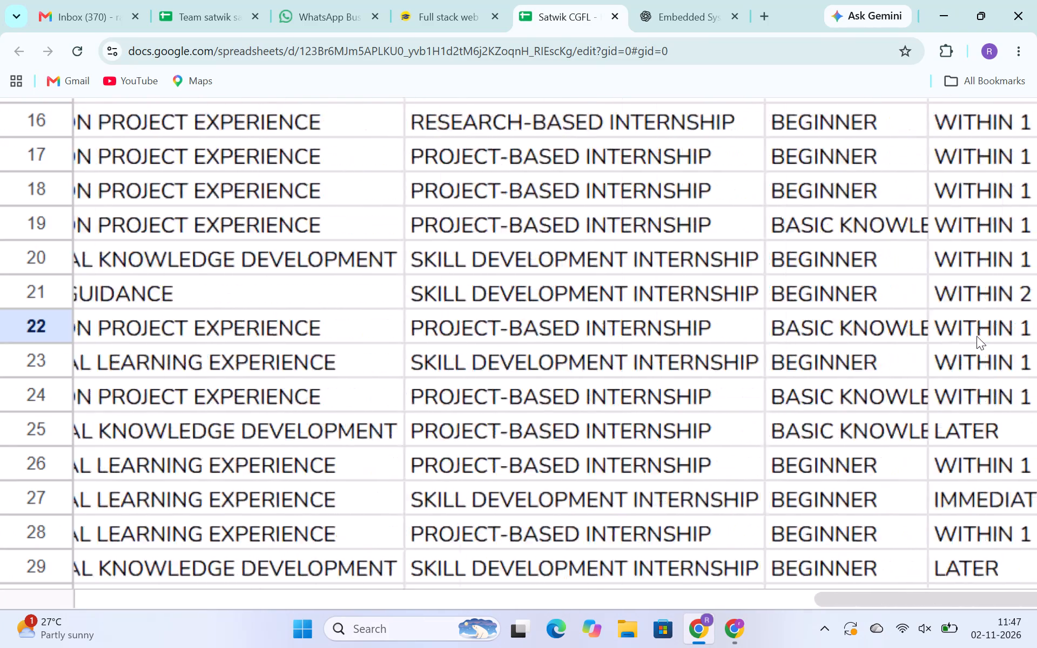
scroll(977, 336, right, 3)
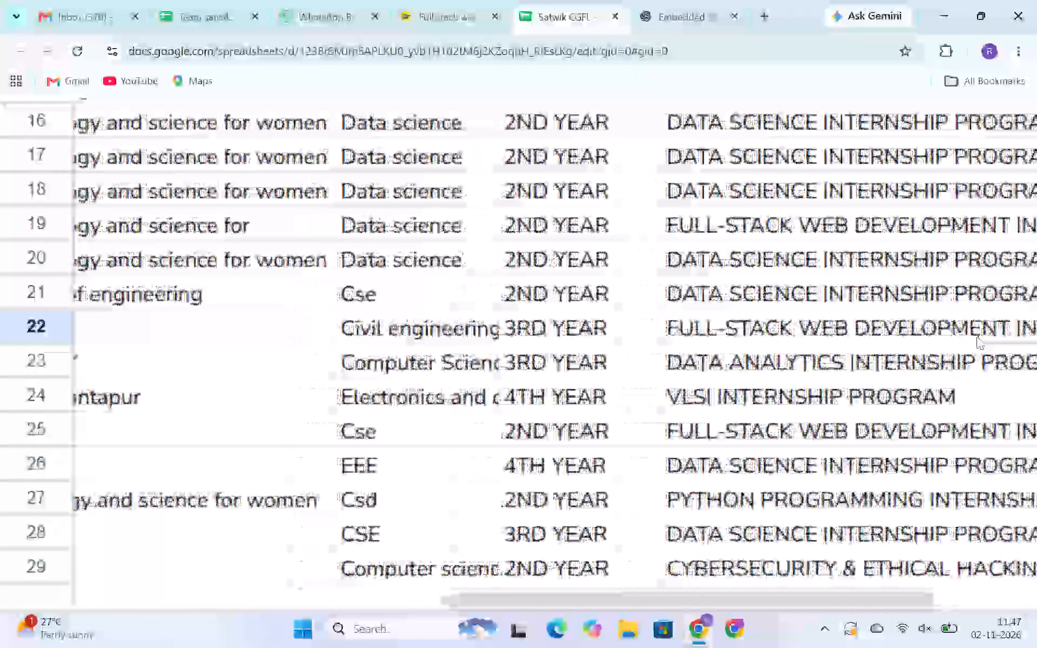
scroll(977, 336, right, 10)
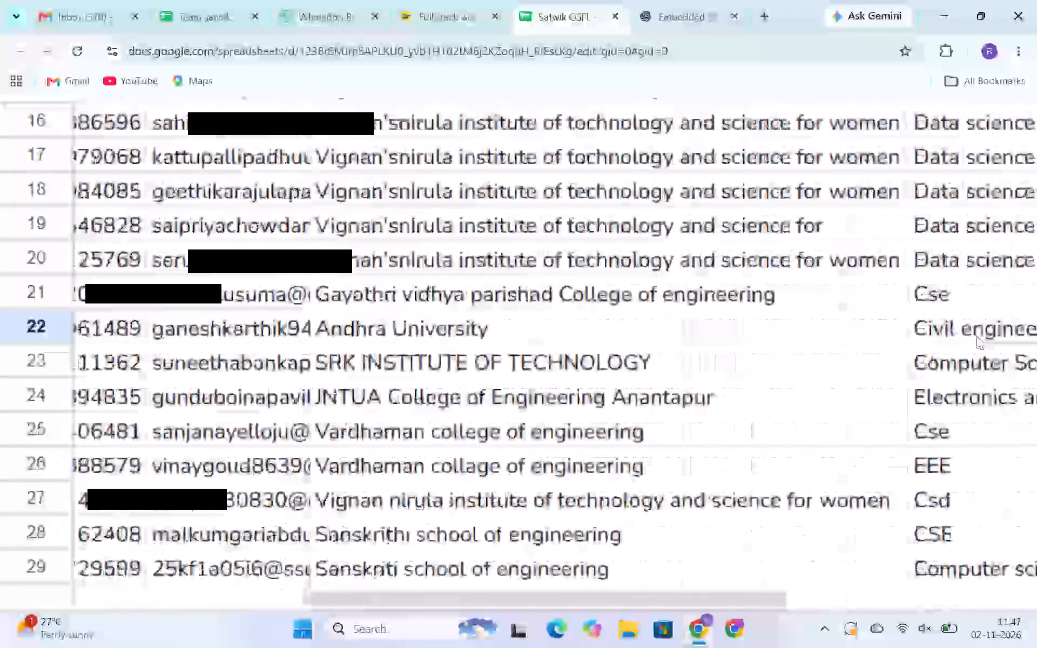
scroll(977, 336, right, 9)
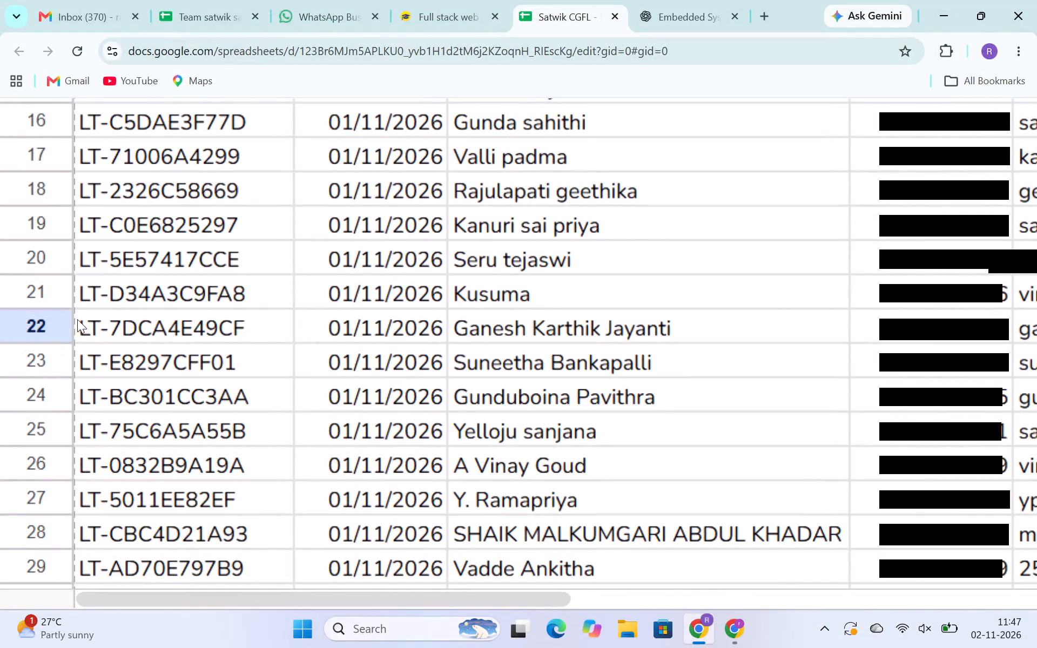
click(62, 326)
scroll(537, 400, left, 5)
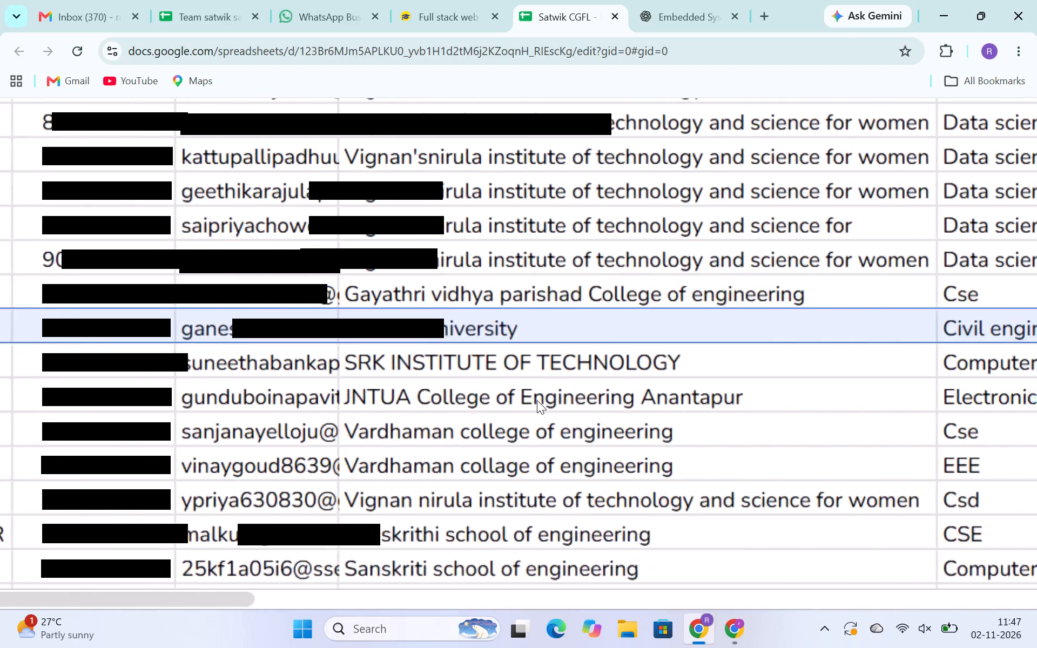
scroll(537, 400, left, 14)
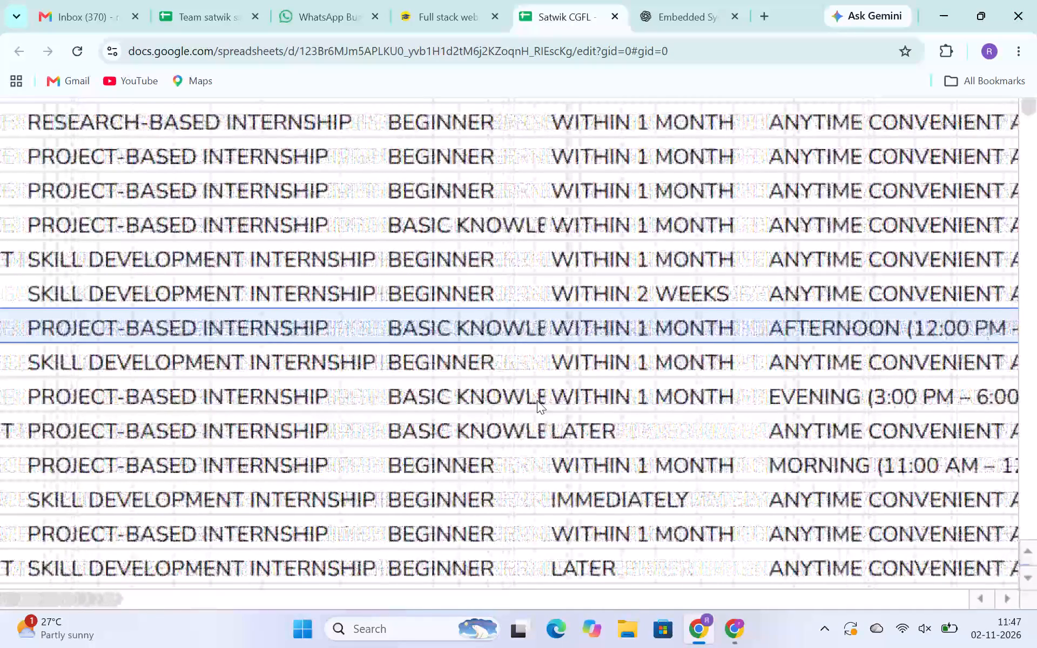
scroll(537, 400, left, 13)
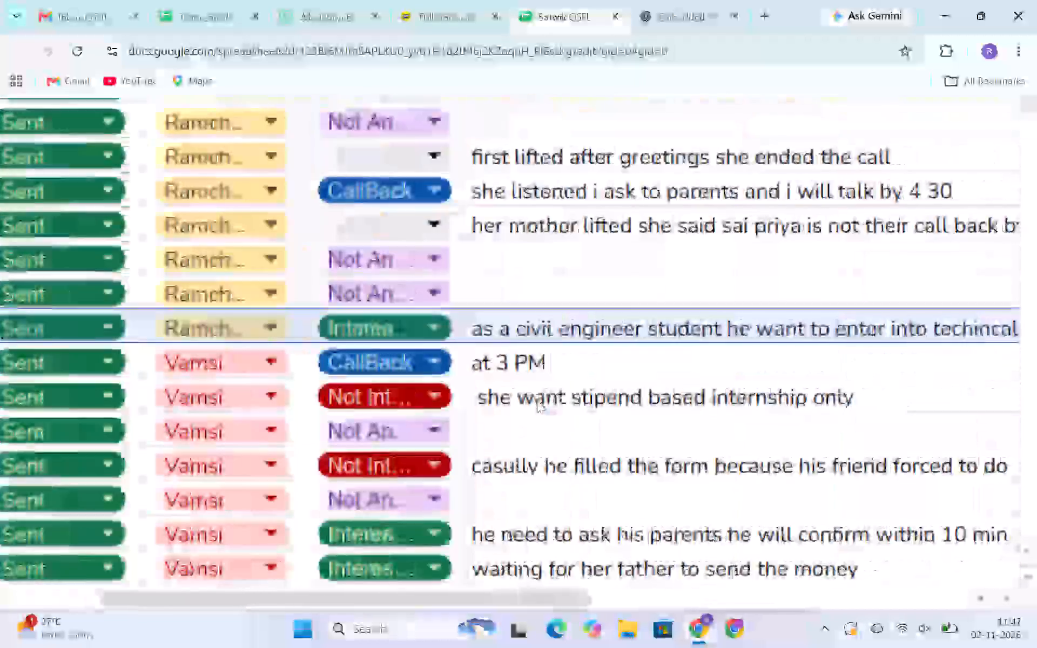
scroll(751, 307, left, 1)
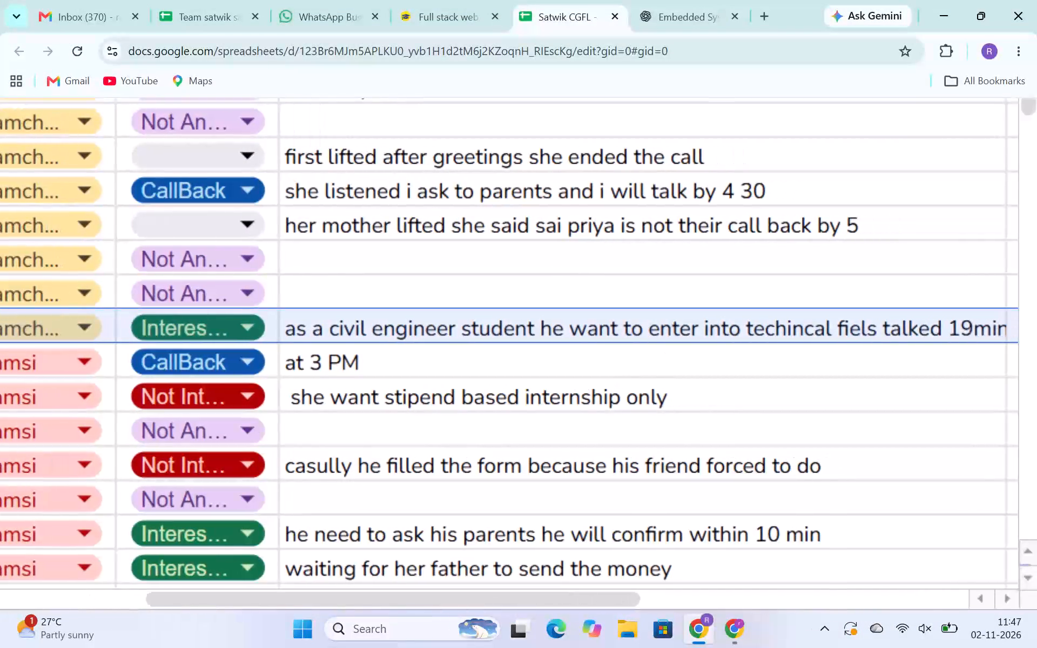
scroll(751, 307, left, 2)
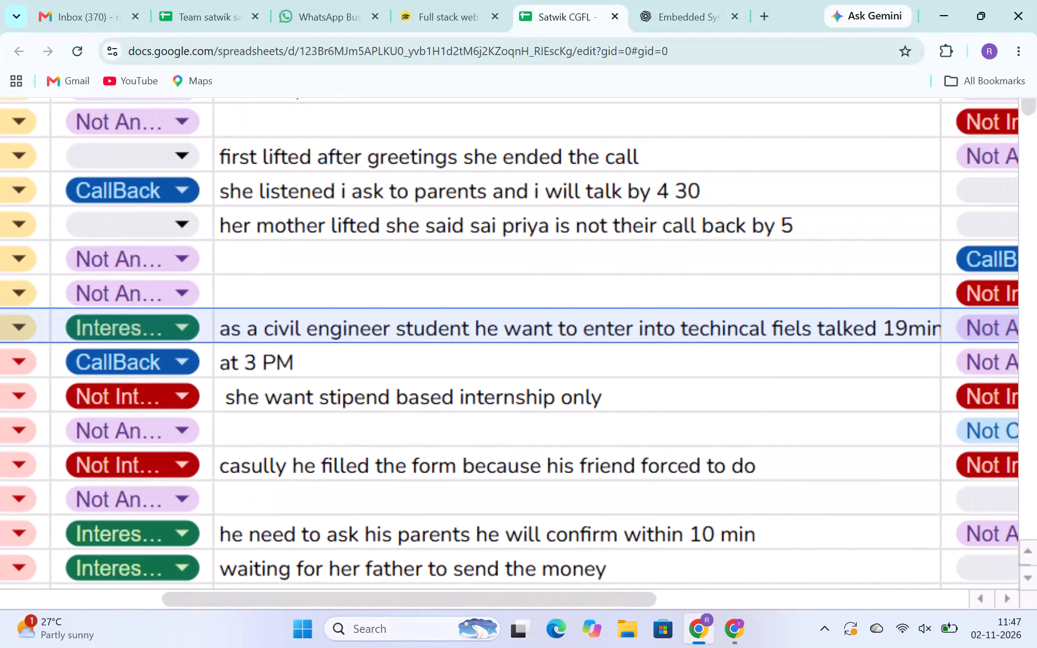
scroll(751, 307, left, 5)
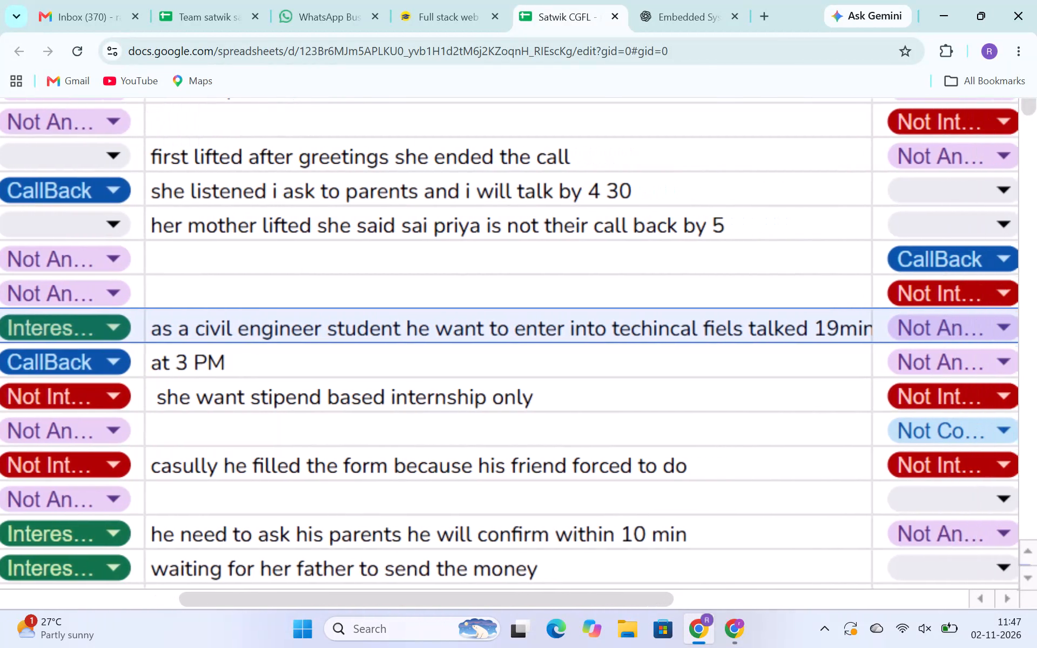
scroll(751, 307, left, 1)
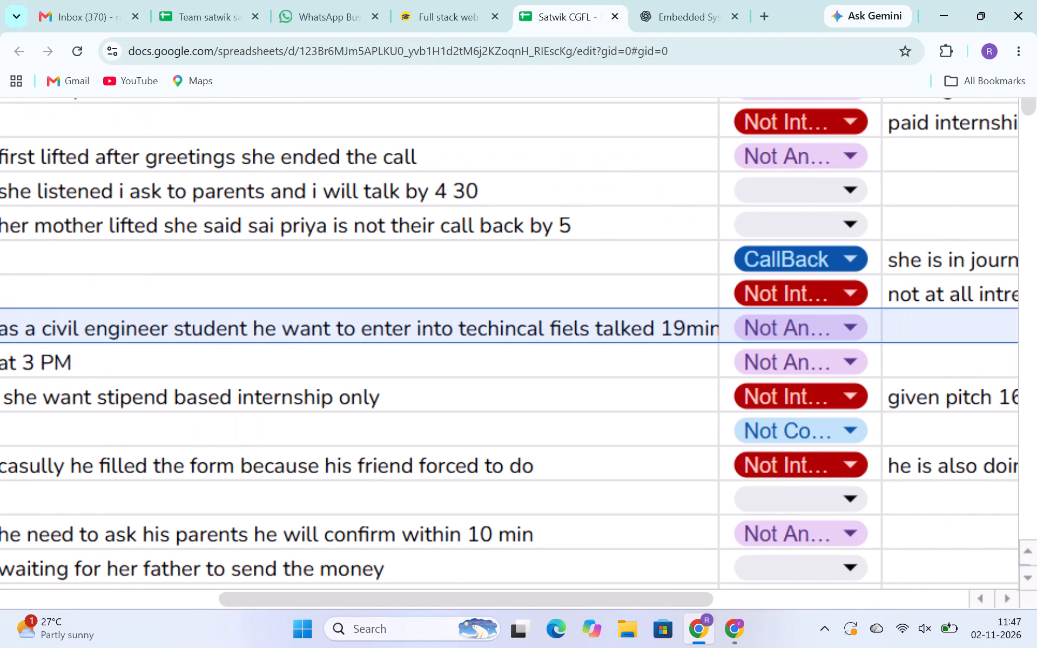
scroll(751, 307, left, 7)
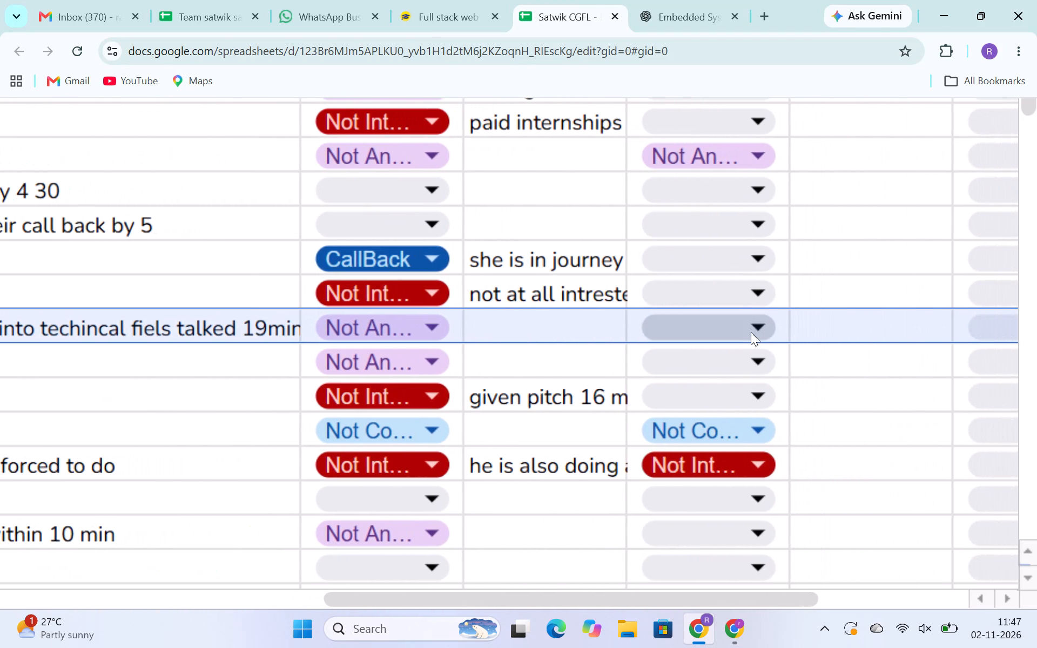
click(751, 332)
click(733, 379)
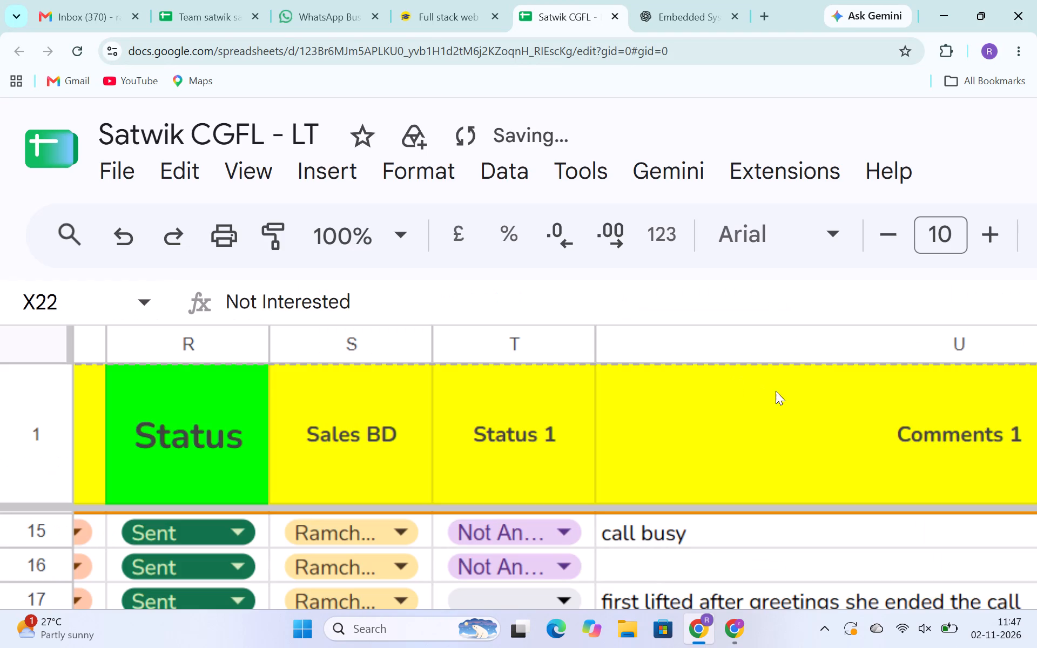
Look through the Master Leads rows down to the sixties, checking call statuses, comments, names and colleges.
scroll(765, 431, left, 6)
scroll(744, 510, down, 1)
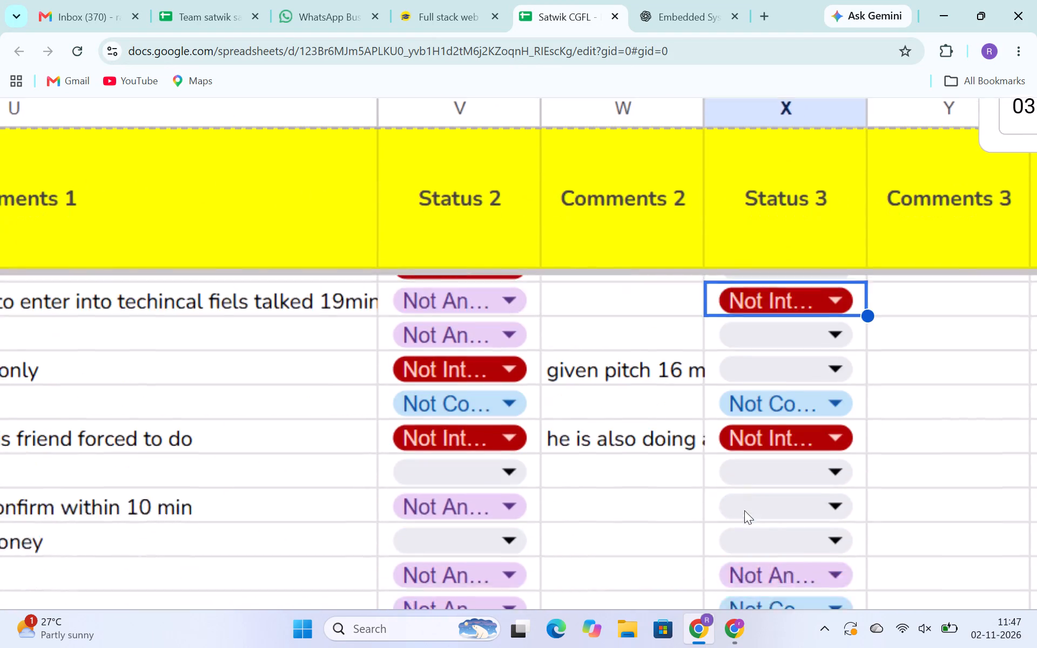
scroll(744, 510, down, 2)
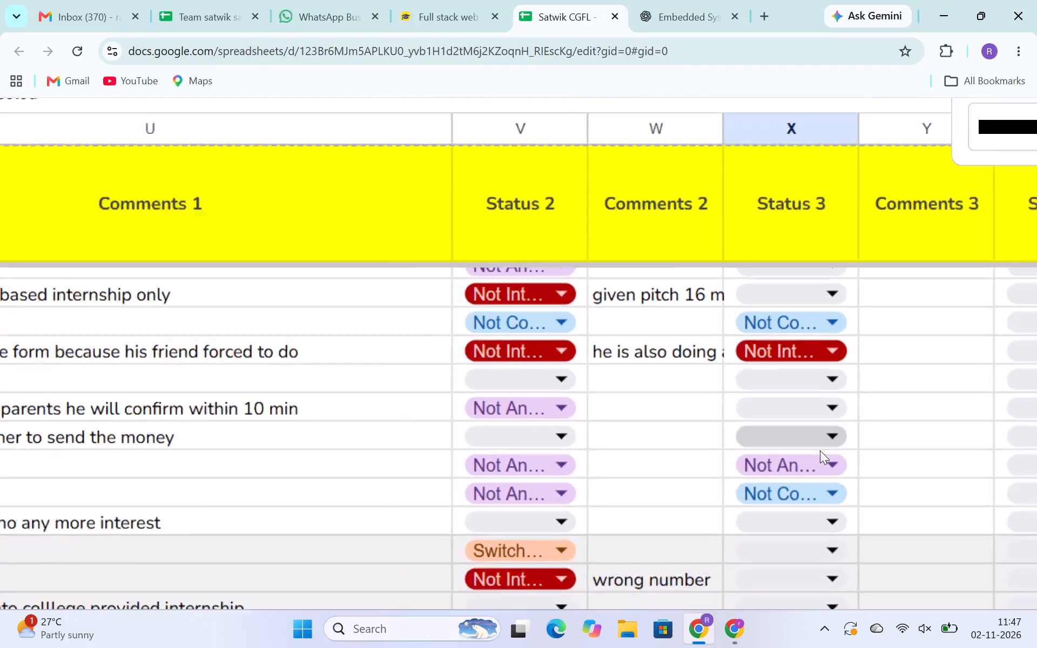
scroll(820, 450, down, 5)
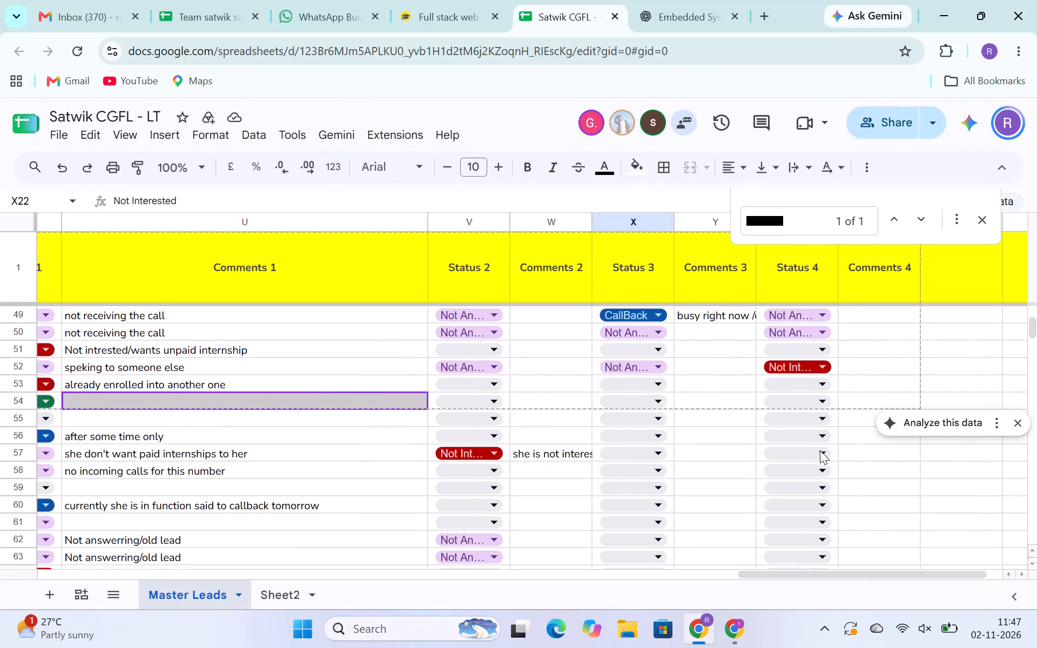
scroll(511, 478, right, 9)
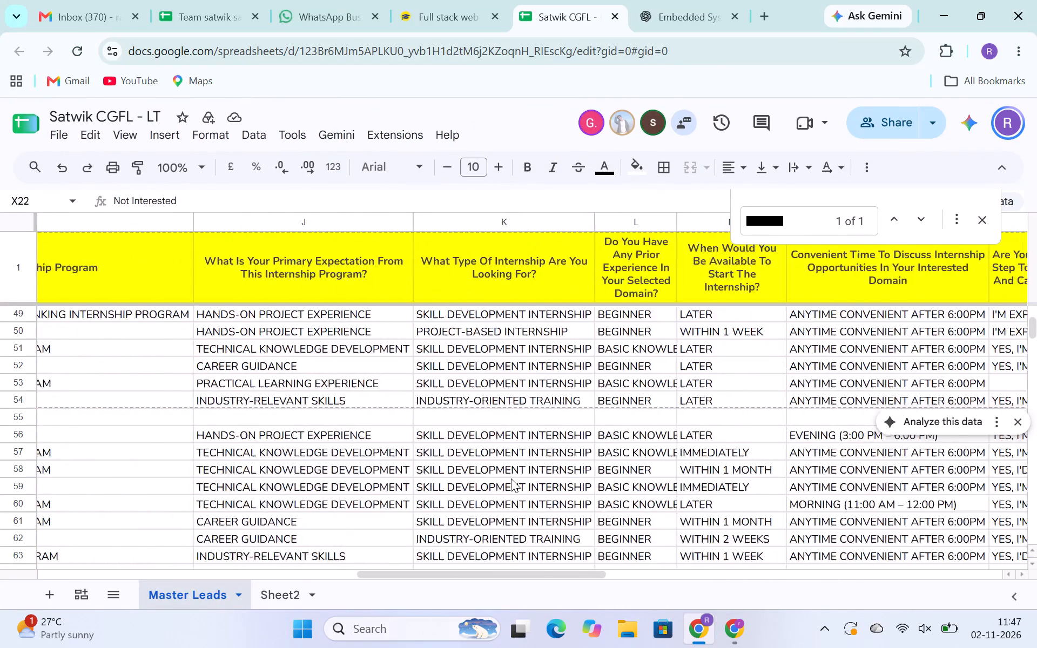
scroll(511, 478, right, 10)
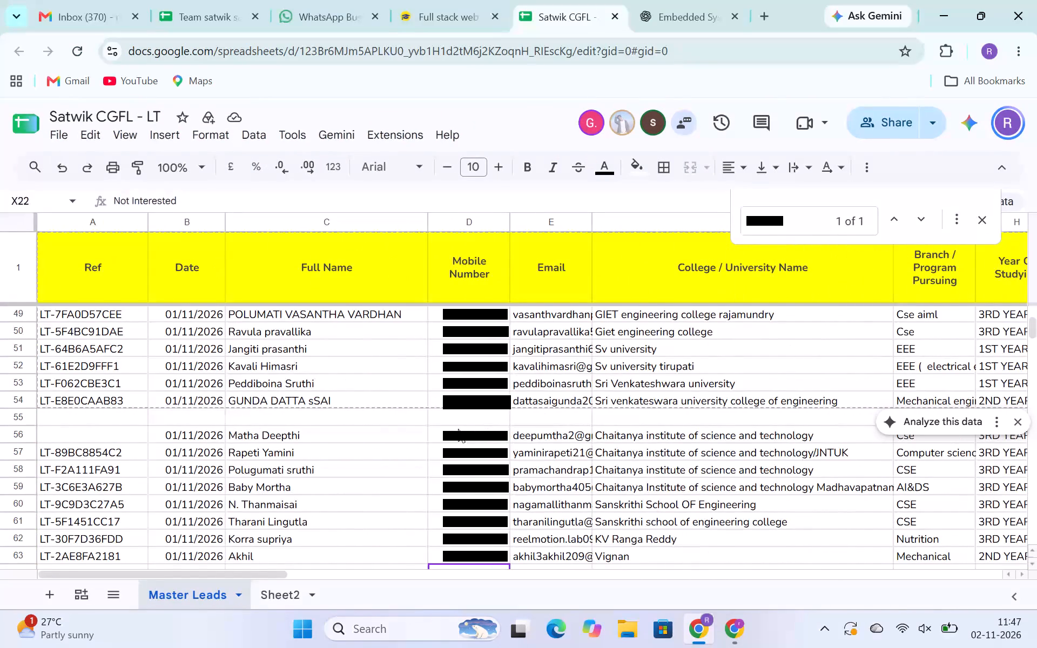
scroll(458, 429, up, 7)
scroll(458, 429, down, 1)
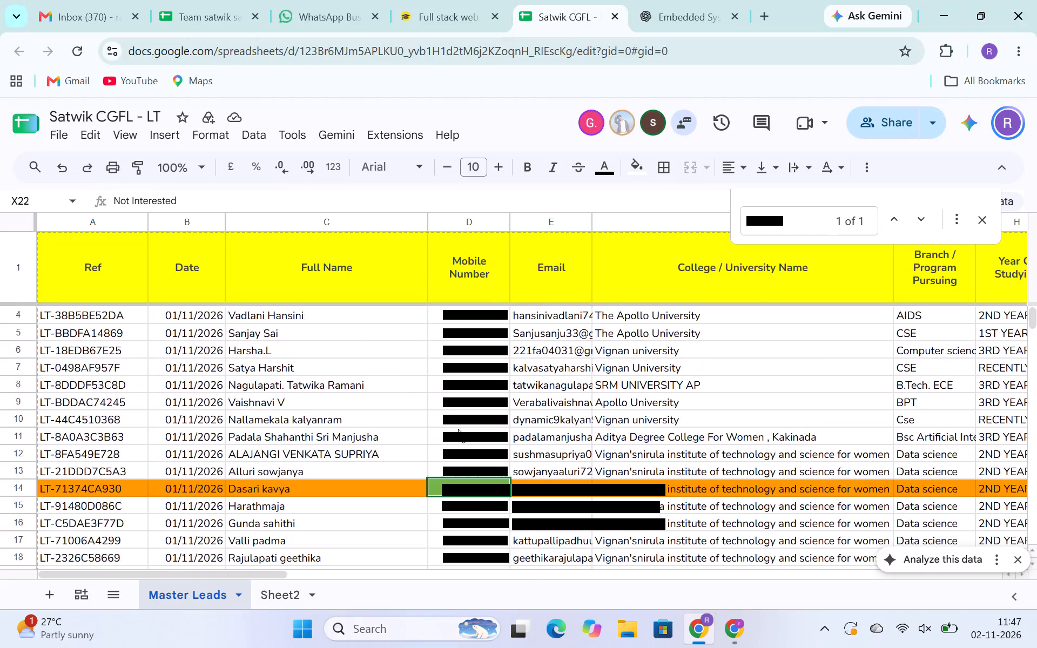
scroll(458, 429, down, 7)
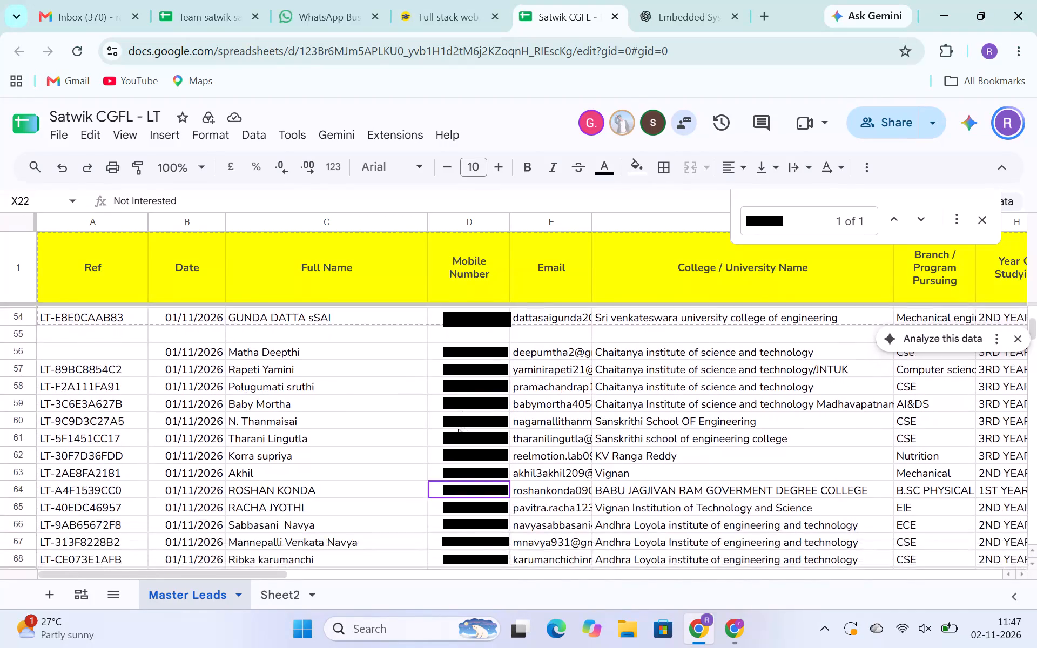
scroll(458, 429, up, 1)
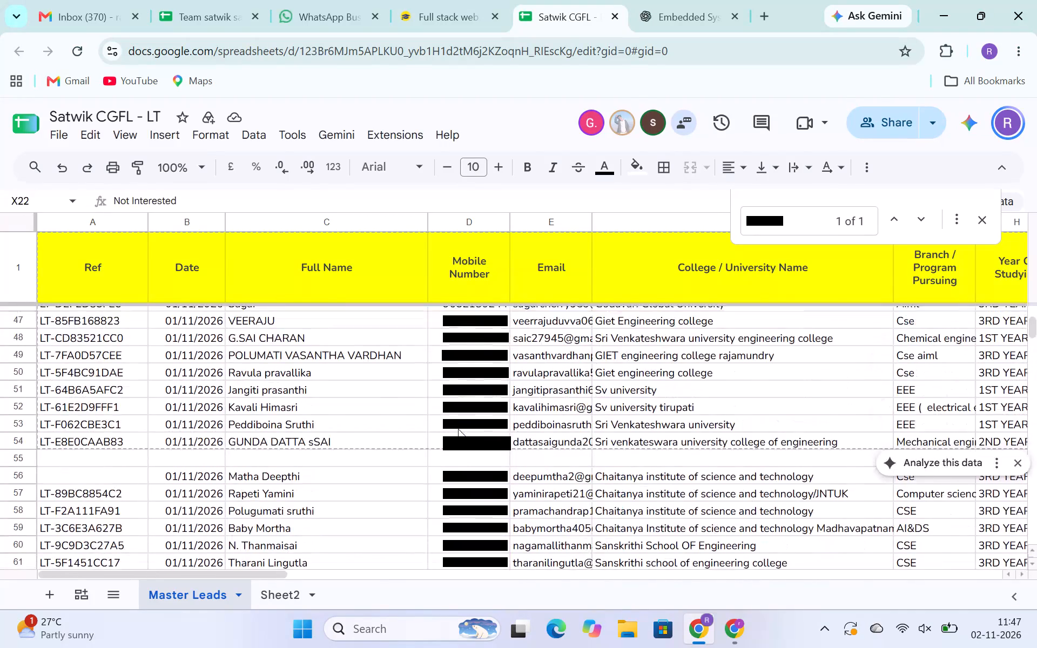
scroll(458, 429, up, 6)
scroll(458, 429, down, 1)
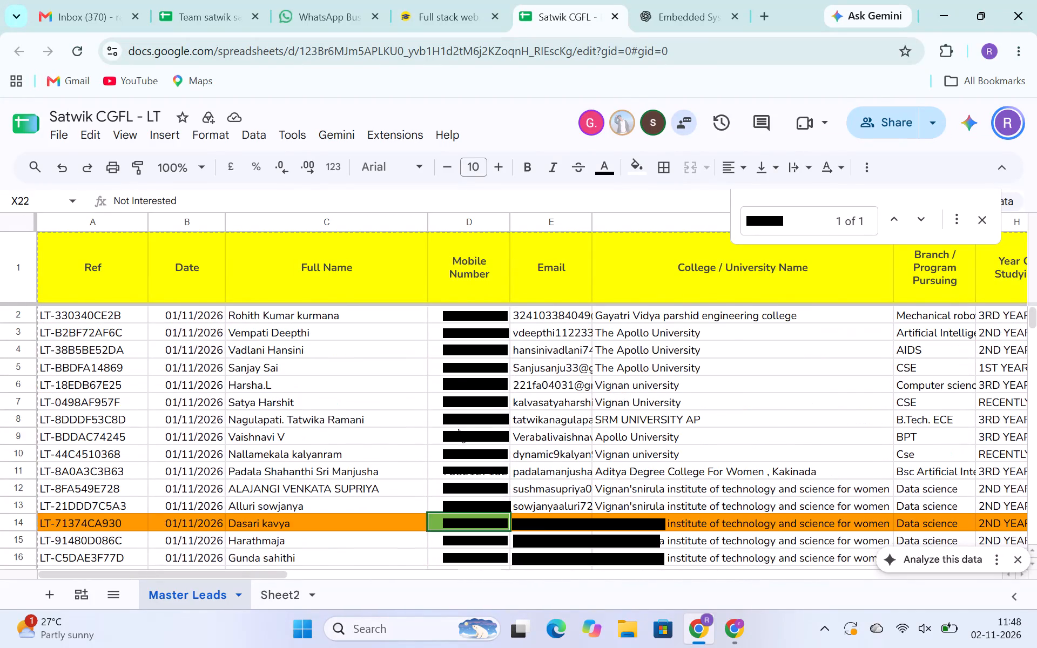
scroll(458, 429, down, 1)
scroll(458, 429, up, 8)
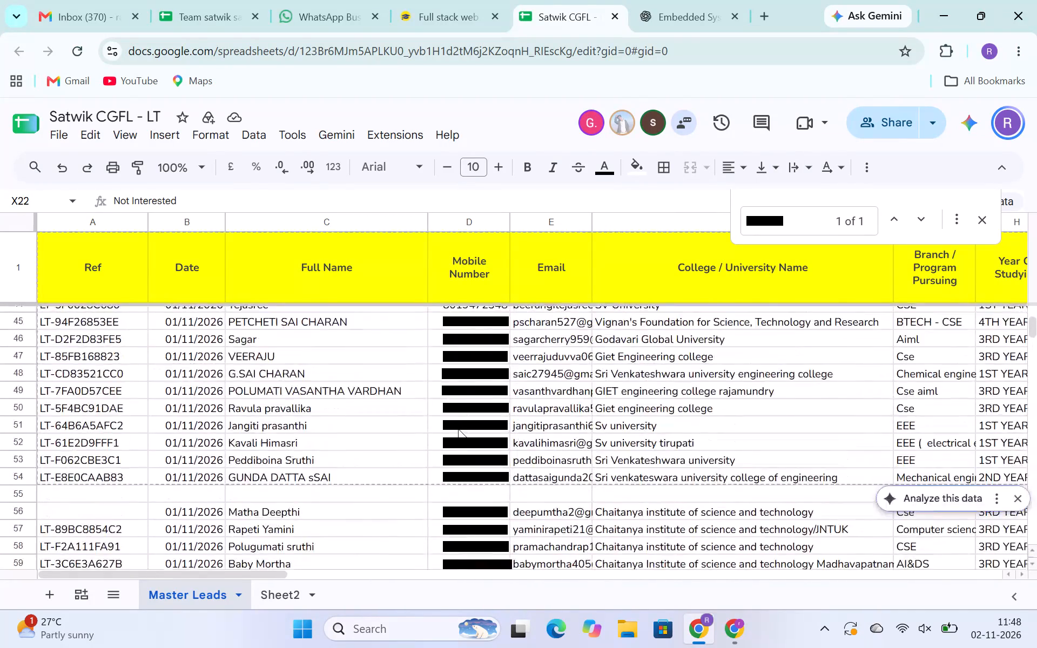
scroll(458, 429, up, 2)
Examine the internship preferences, availability, assigned staff and Status 1 entries of the leads down to row 29.
scroll(613, 378, left, 8)
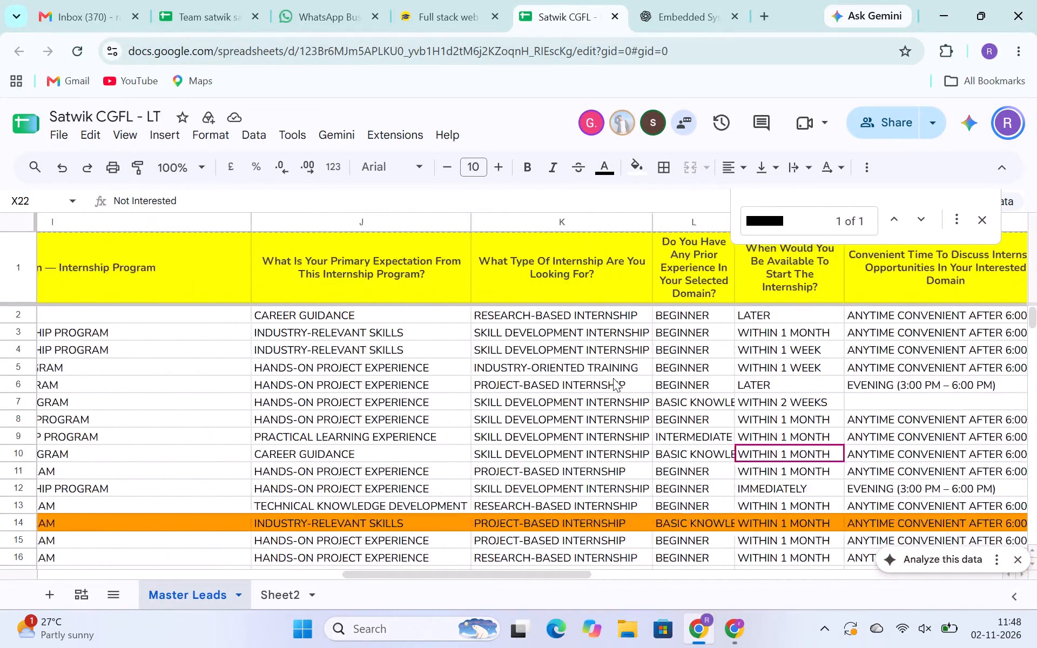
scroll(613, 378, left, 3)
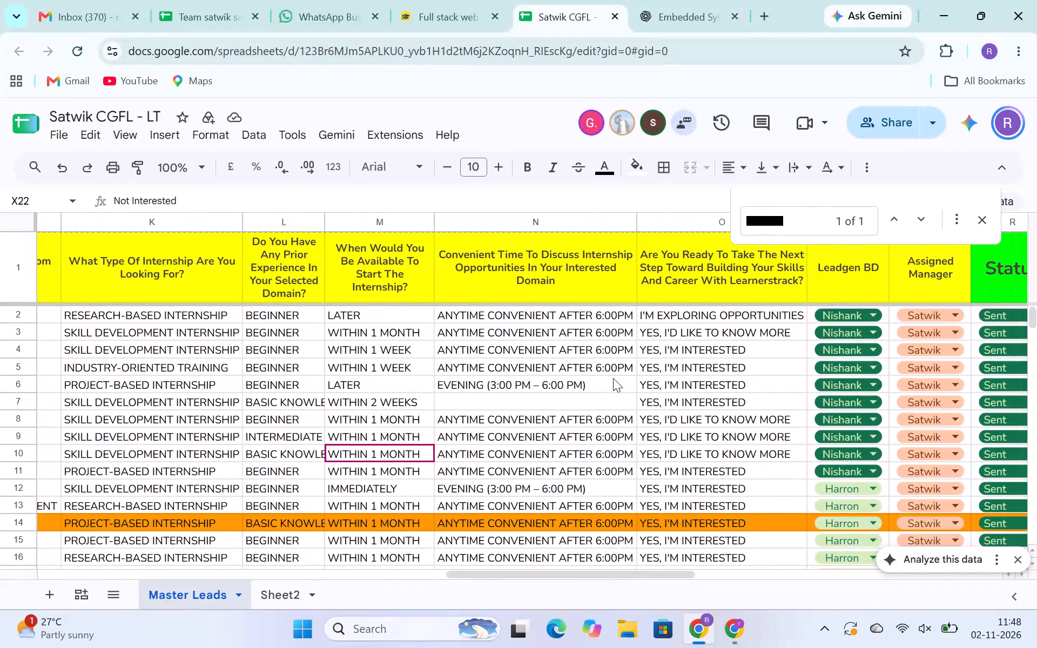
scroll(710, 477, left, 2)
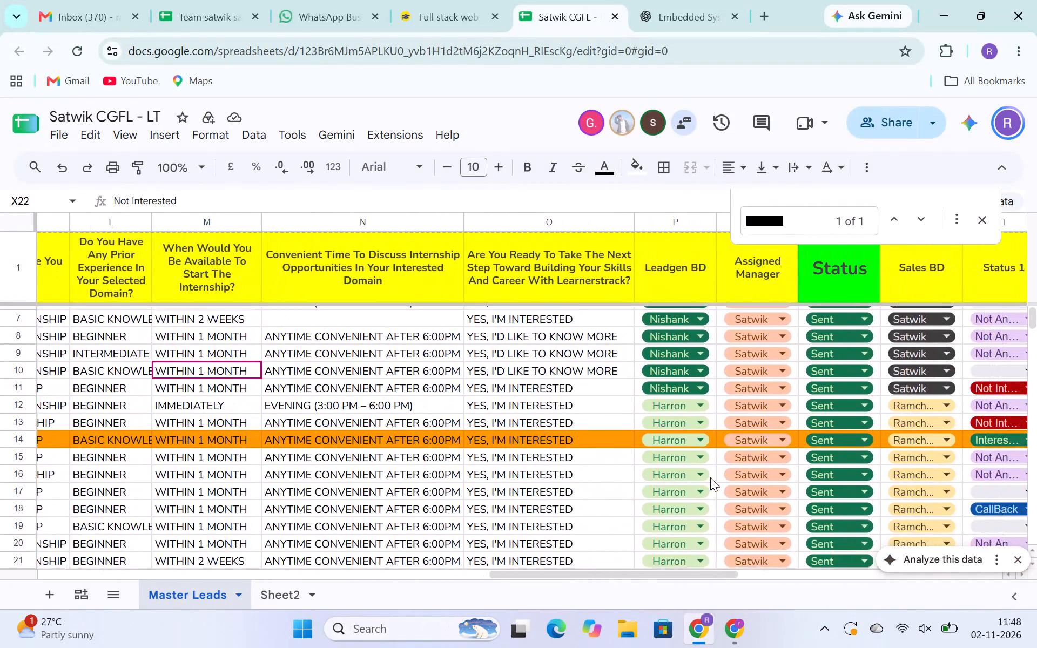
scroll(710, 477, left, 1)
scroll(710, 477, down, 1)
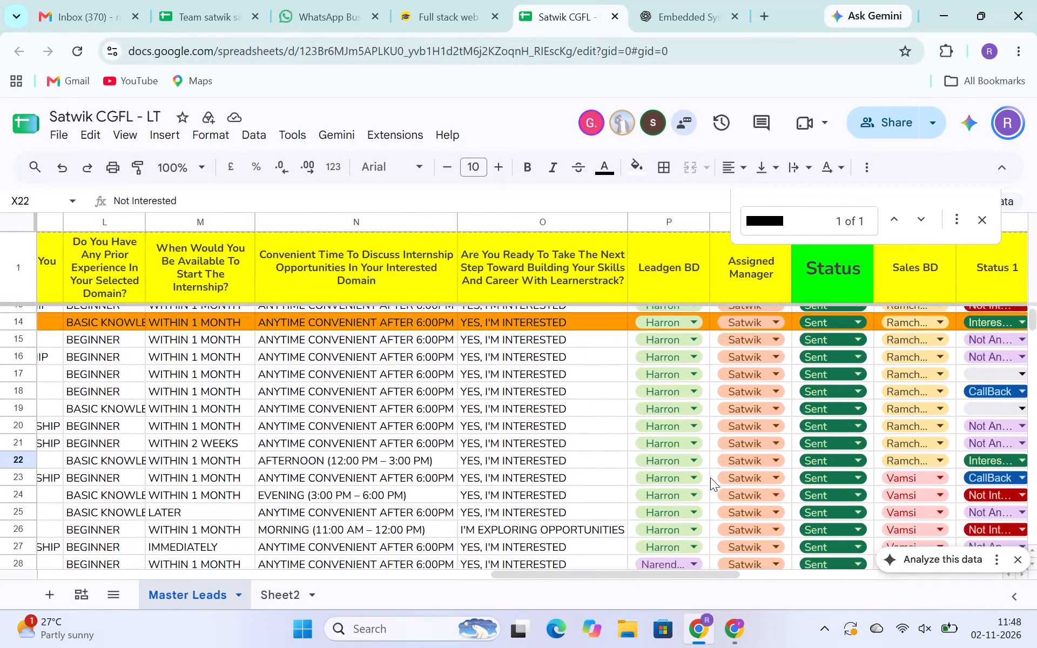
scroll(710, 477, down, 1)
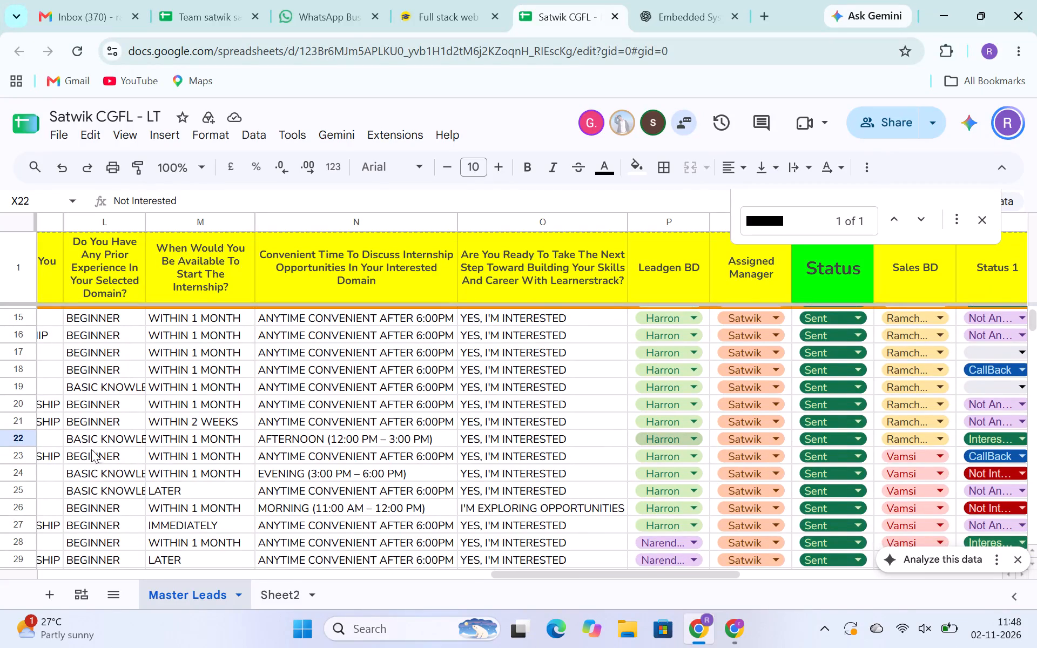
Highlight row 22 and review that lead's internship details, call statuses and comments across the sheet.
click(29, 440)
scroll(186, 482, right, 13)
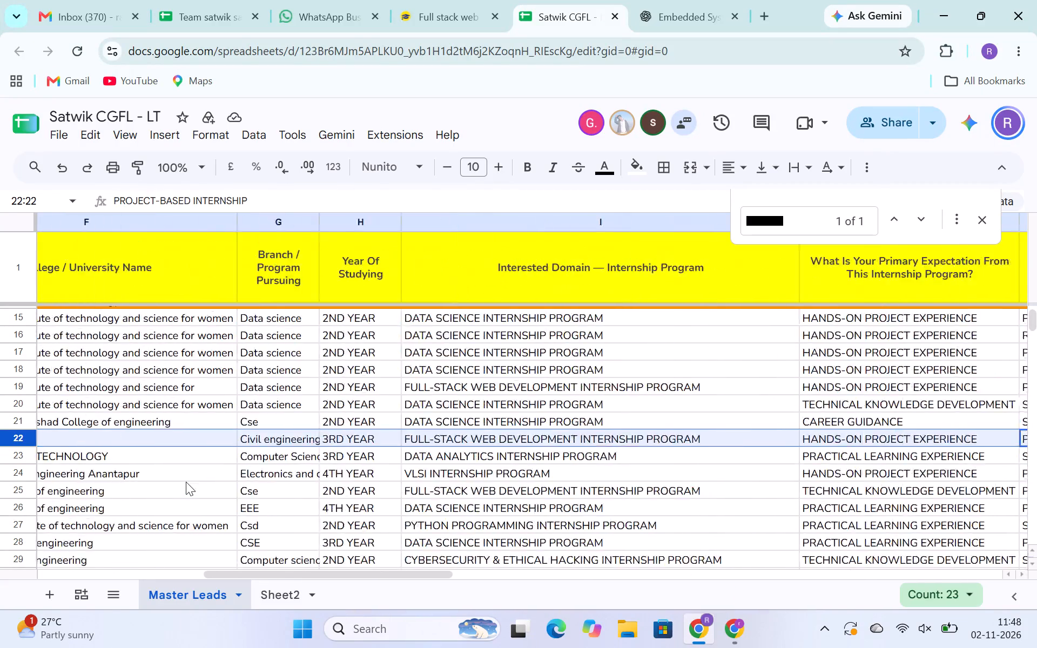
scroll(490, 515, left, 18)
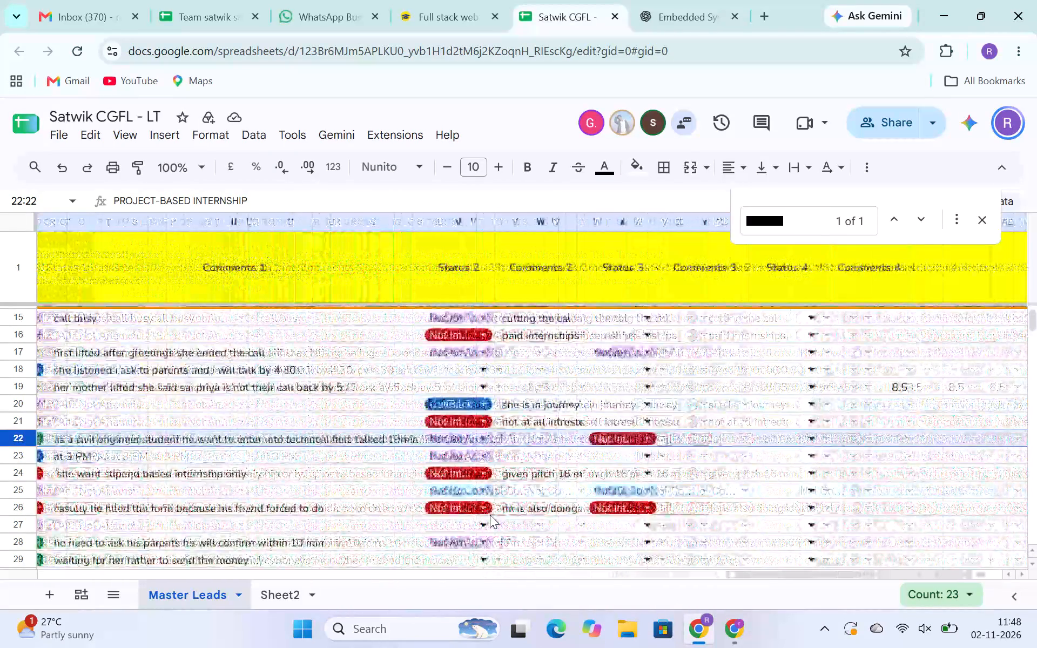
scroll(490, 515, left, 1)
click(653, 446)
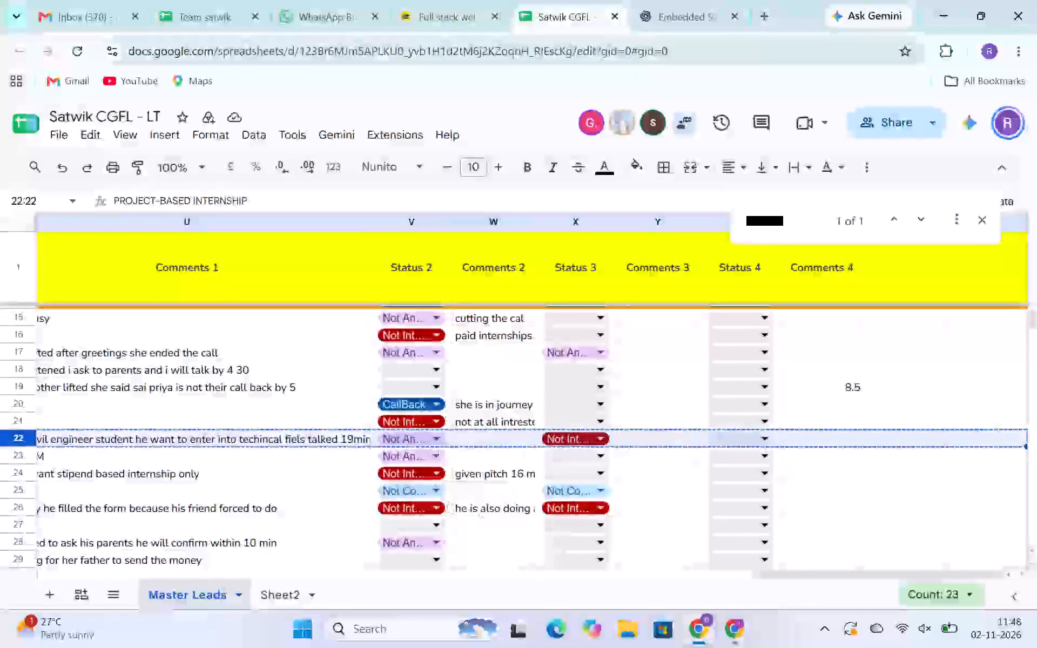
scroll(734, 474, left, 8)
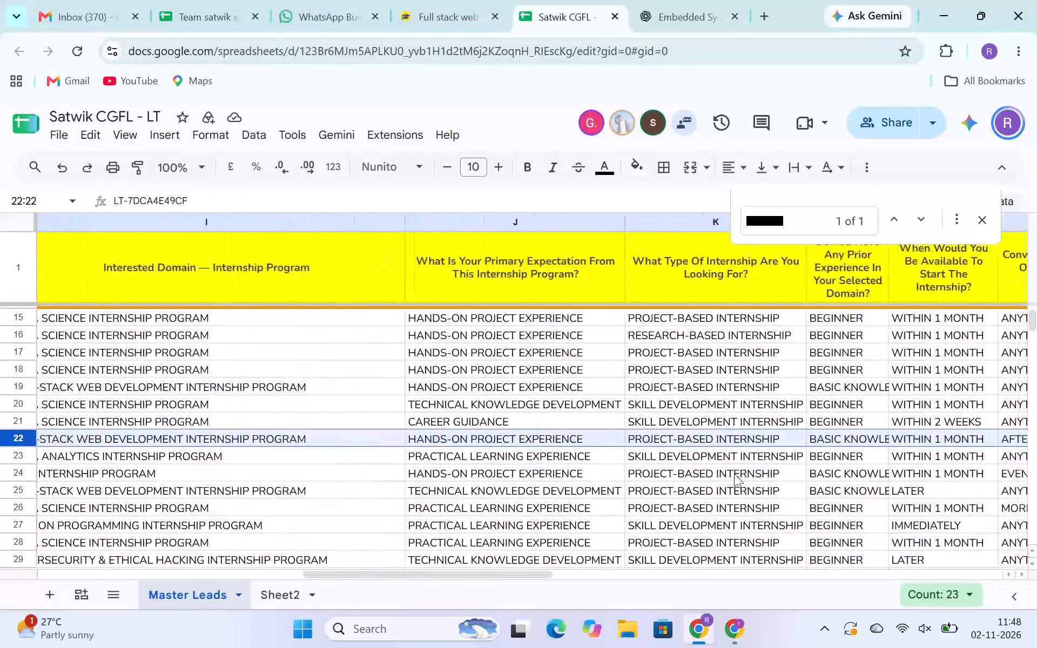
scroll(734, 474, left, 6)
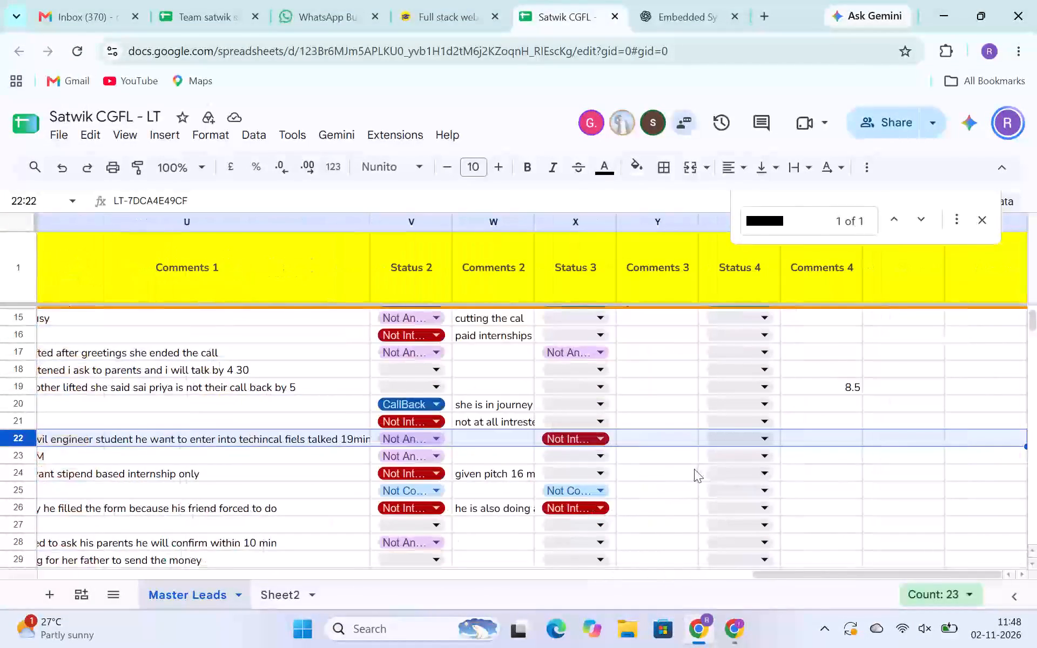
Enter "he not intrested now he want to learn from youtube" as row 22's Comments 3.
click(661, 469)
click(668, 438)
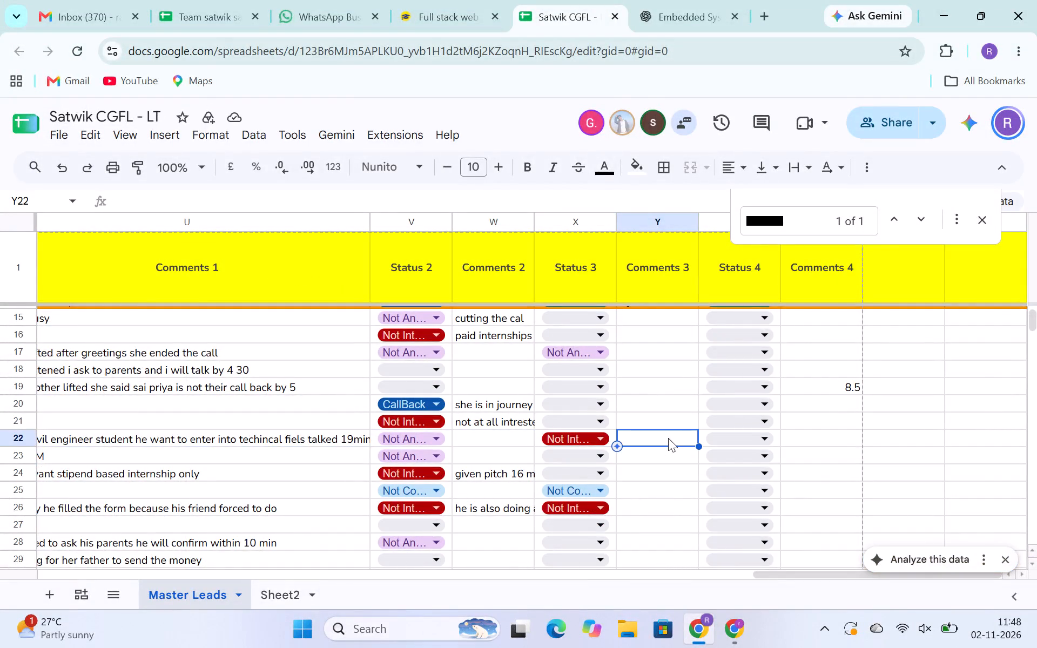
scroll(668, 438, right, 1)
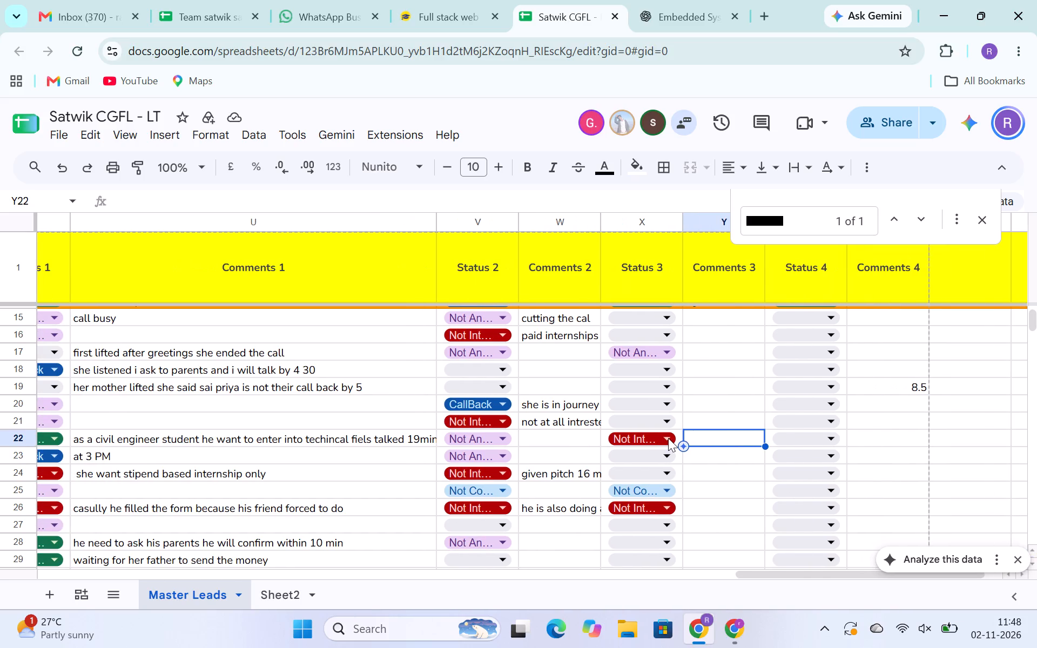
scroll(668, 438, right, 2)
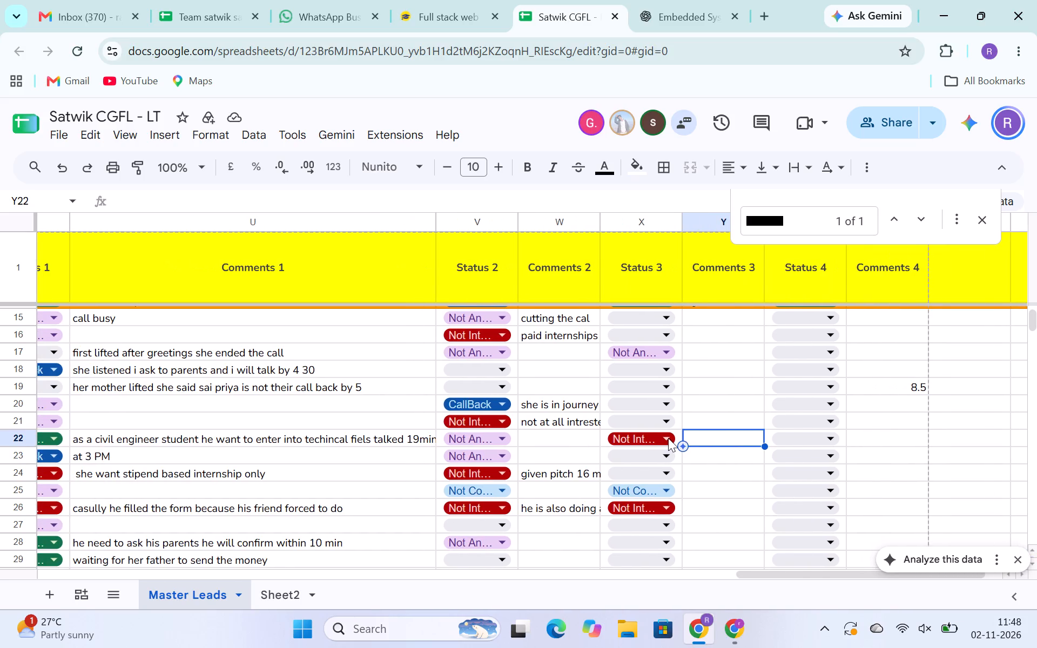
scroll(668, 438, right, 2)
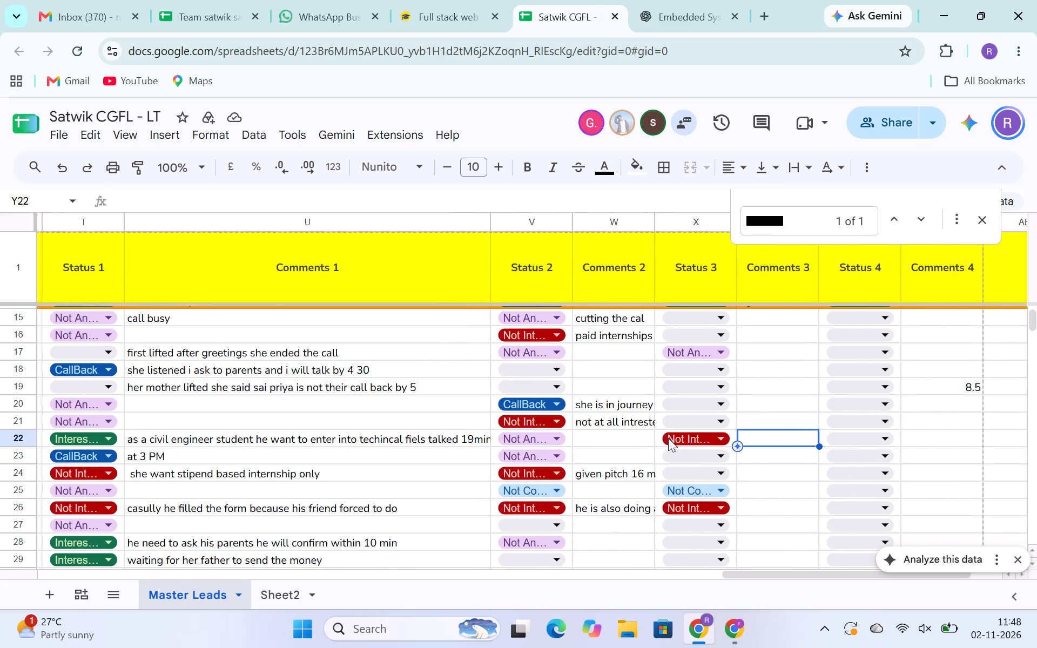
scroll(668, 438, right, 1)
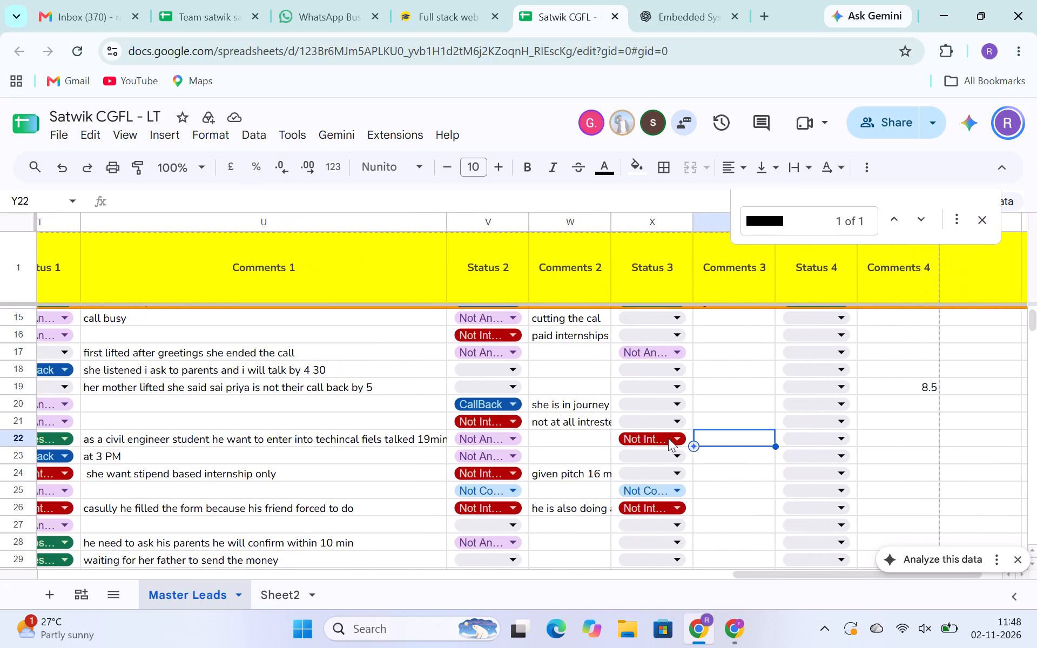
scroll(668, 438, right, 1)
key(h)
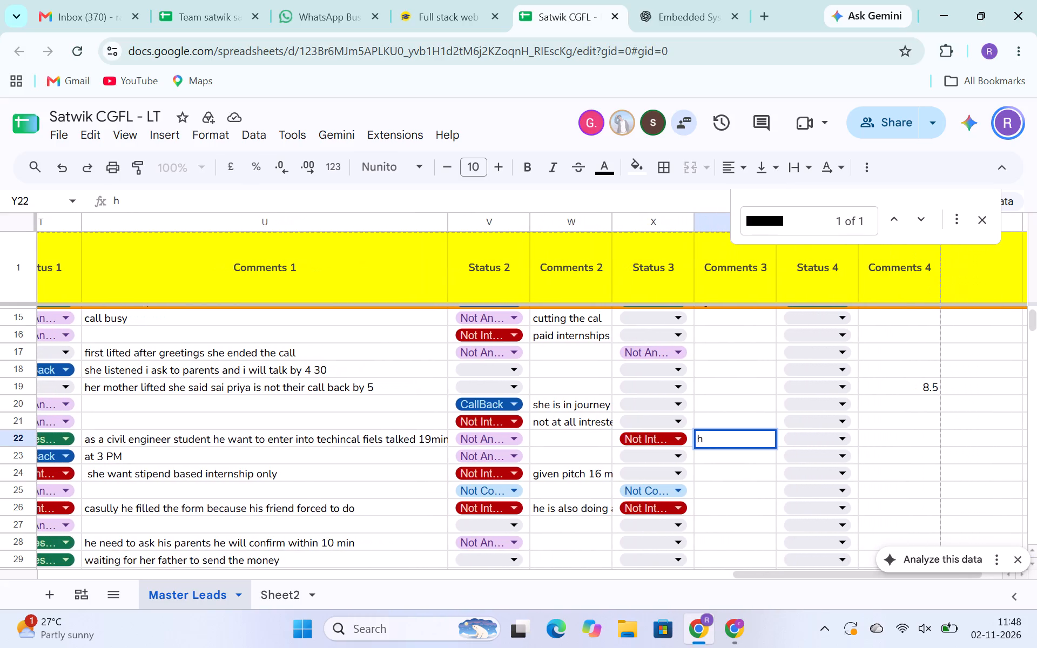
text(e wna)
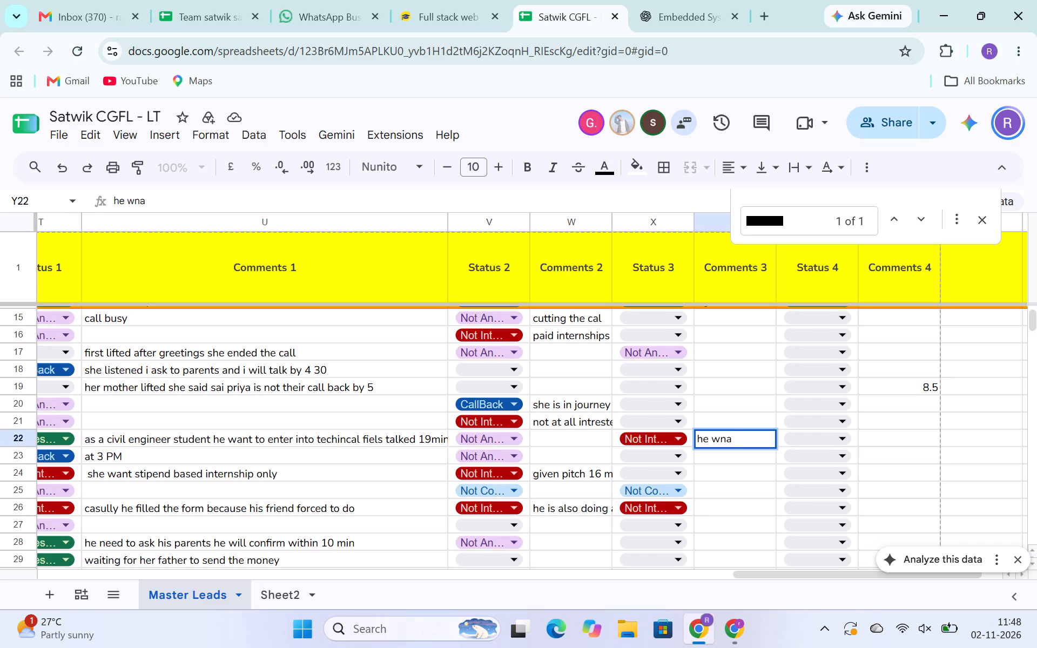
key(BackSpace)
key(BackSpace)
key(BackSpace)
text(not intrested now he want to lear)
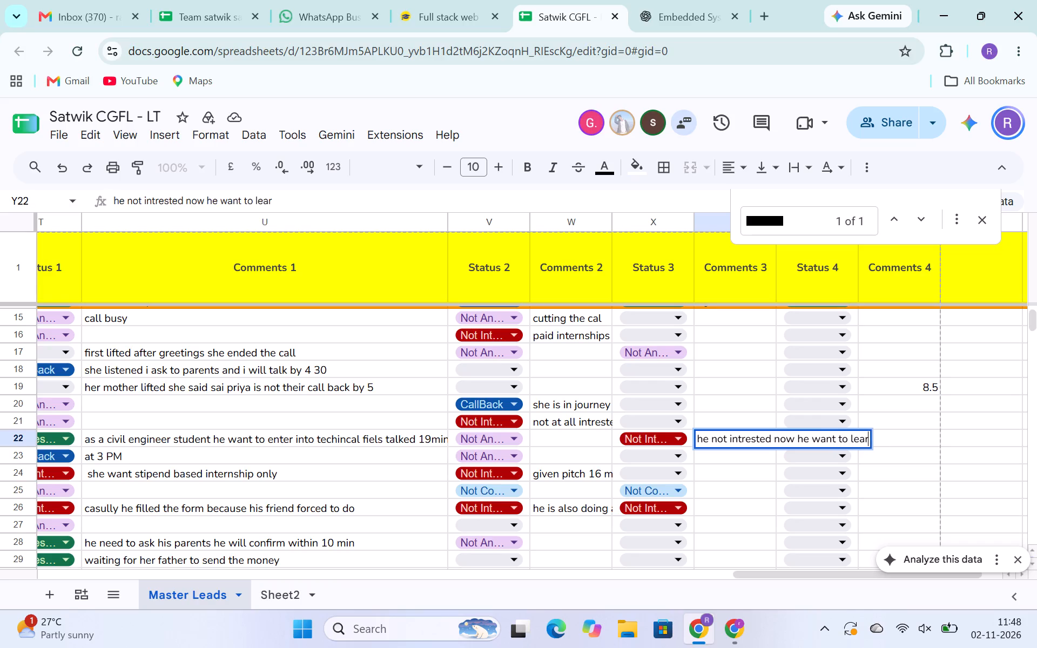
text(n fo)
key(BackSpace)
text(rom youtube)
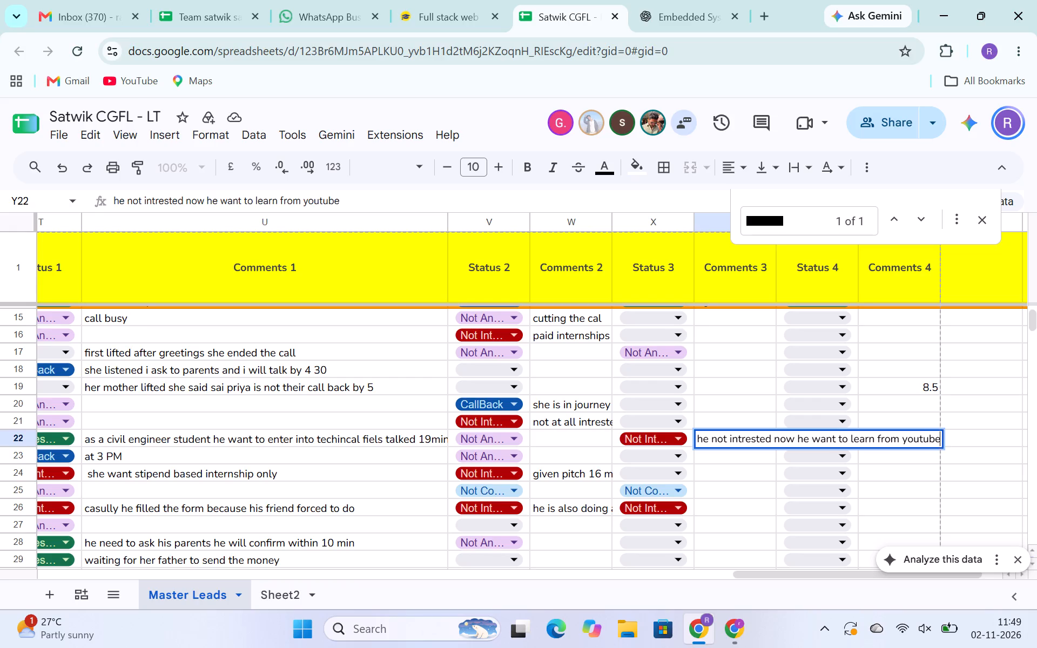
click(893, 475)
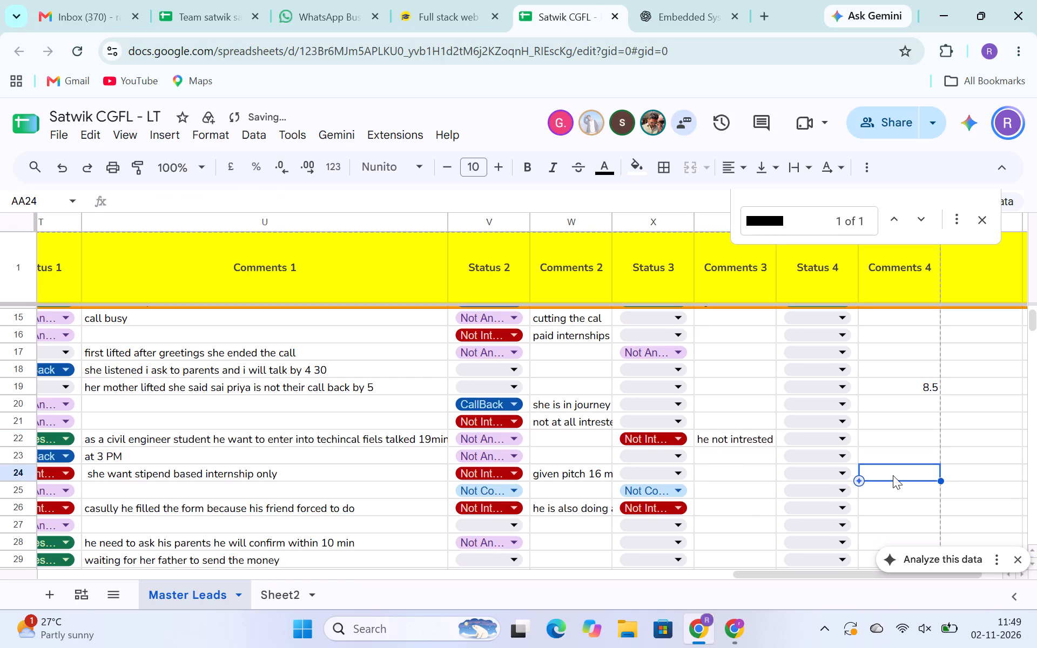
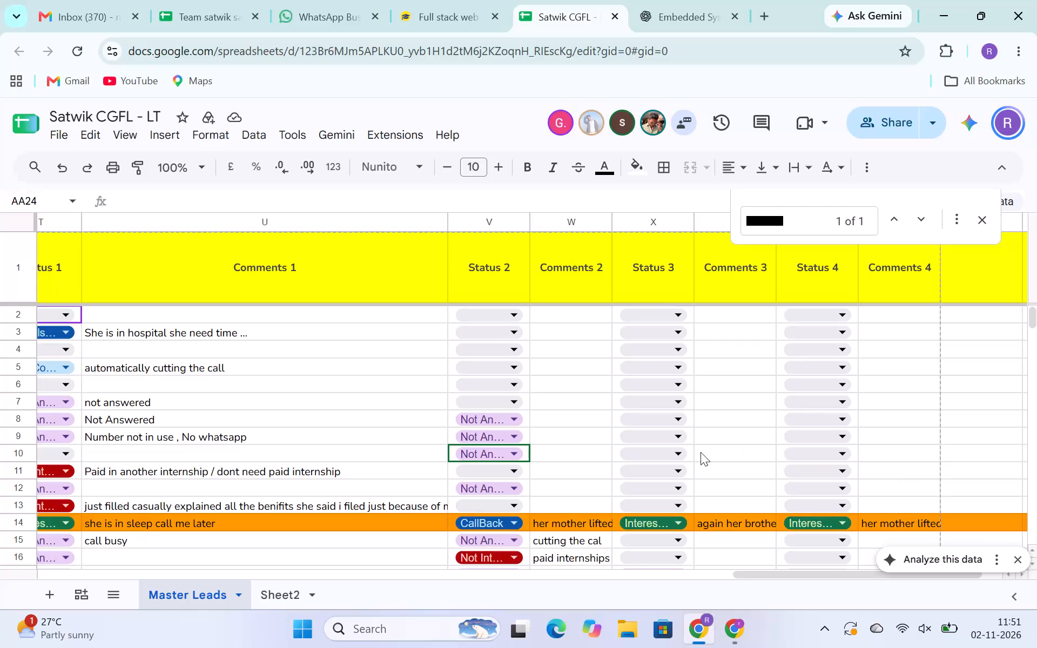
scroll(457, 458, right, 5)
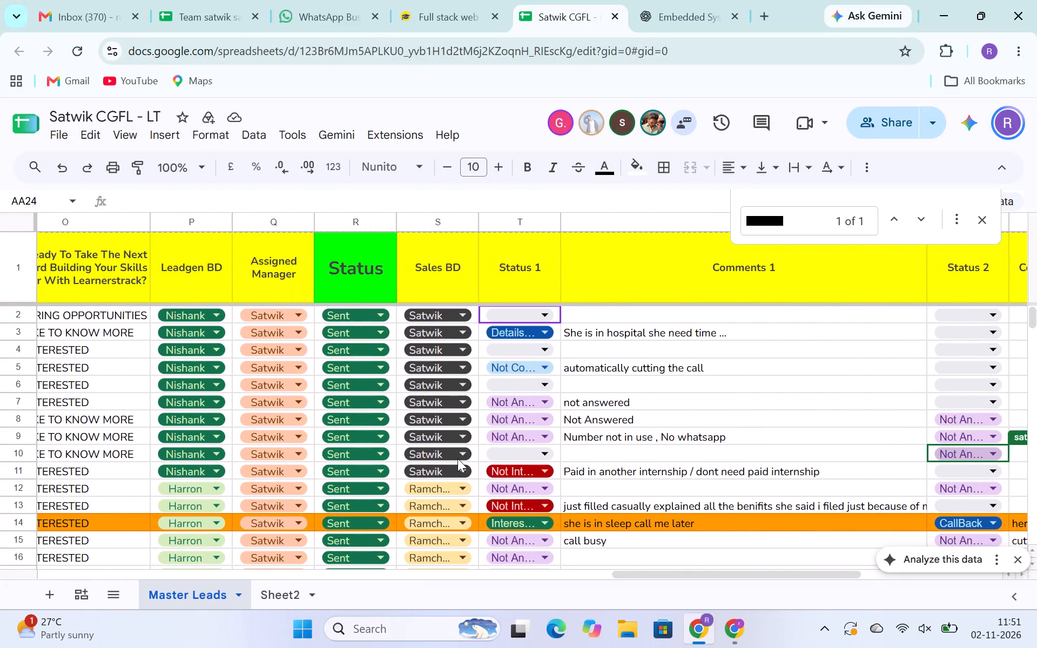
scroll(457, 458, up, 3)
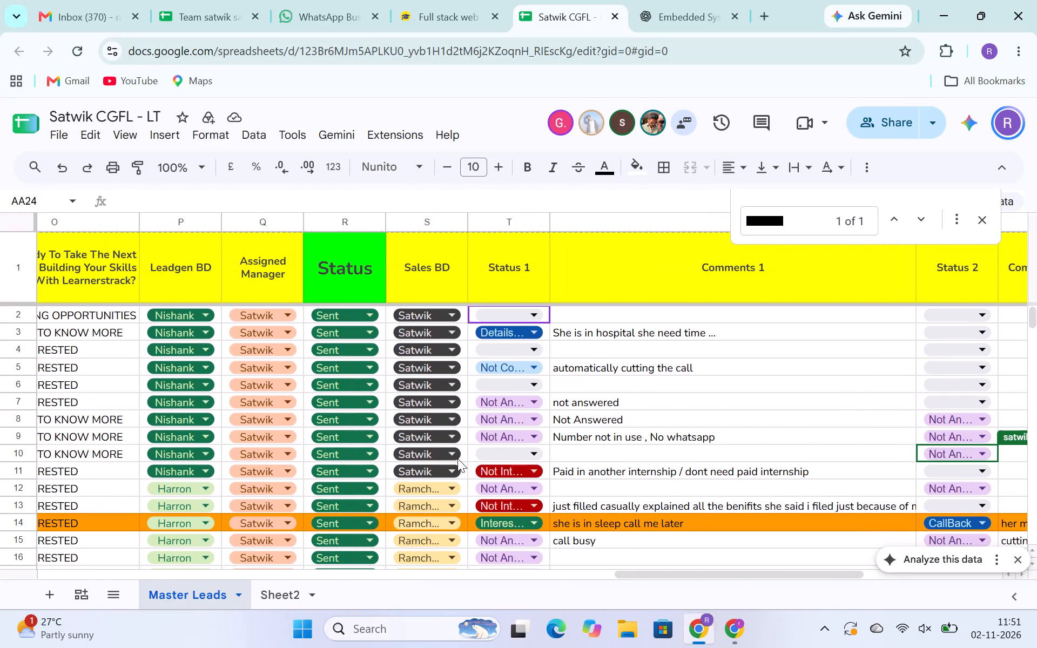
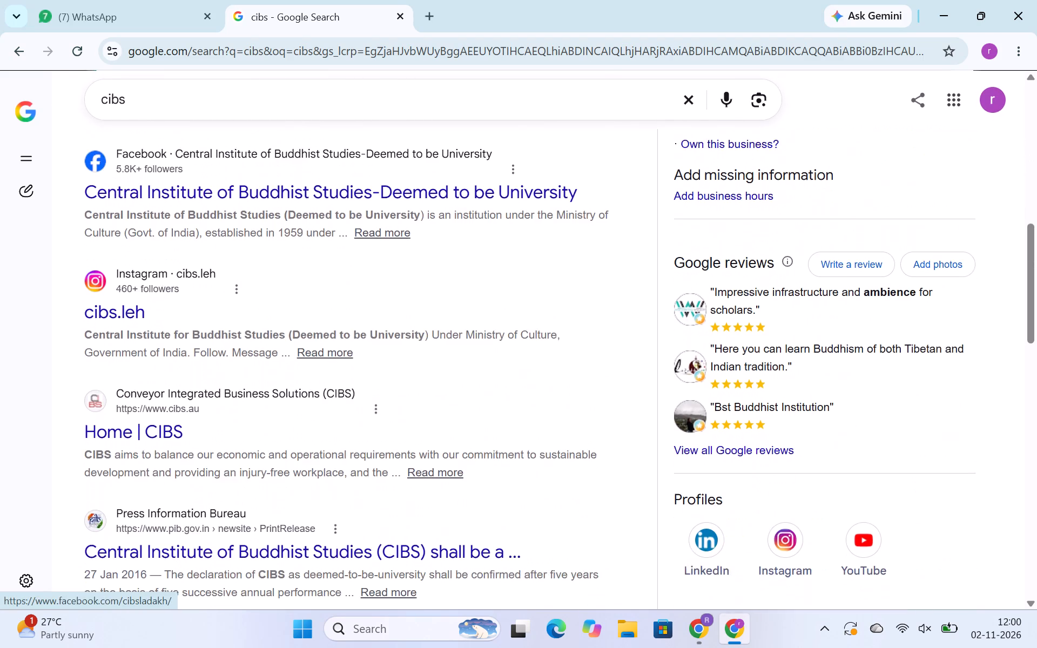
Refine the "cibs" web search to "cibs companh".
scroll(319, 259, down, 1)
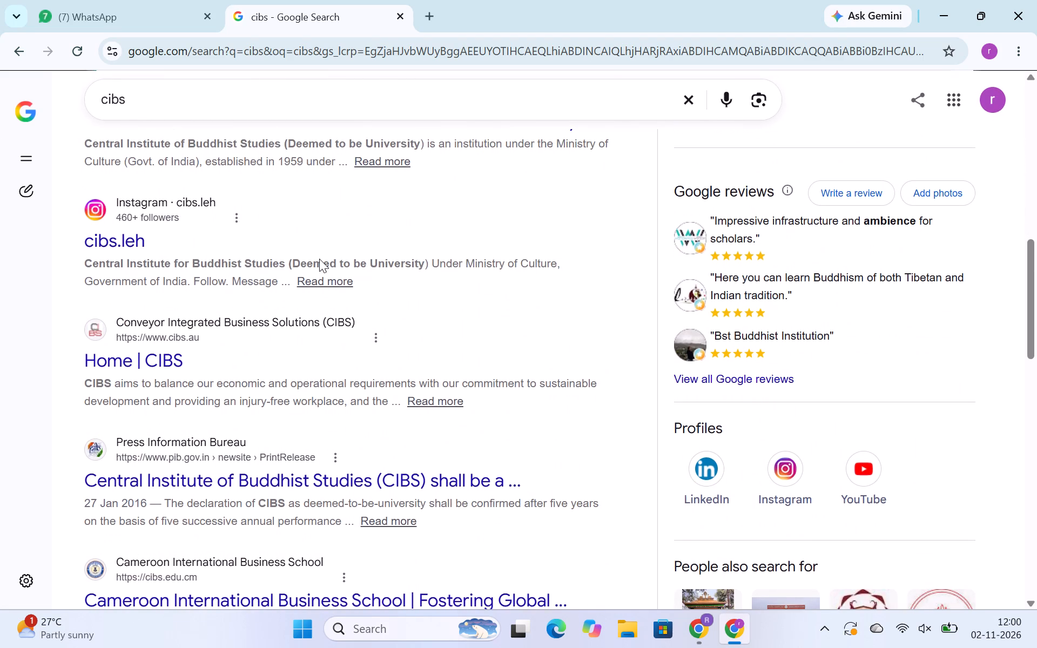
scroll(319, 259, down, 1)
scroll(319, 259, up, 8)
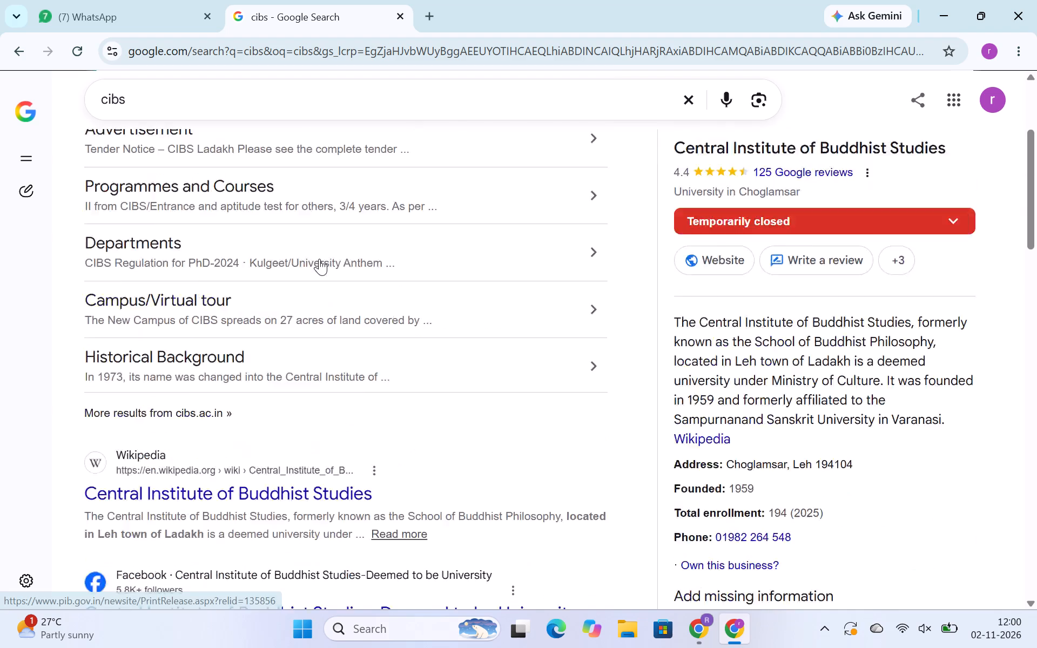
click(203, 131)
key(space)
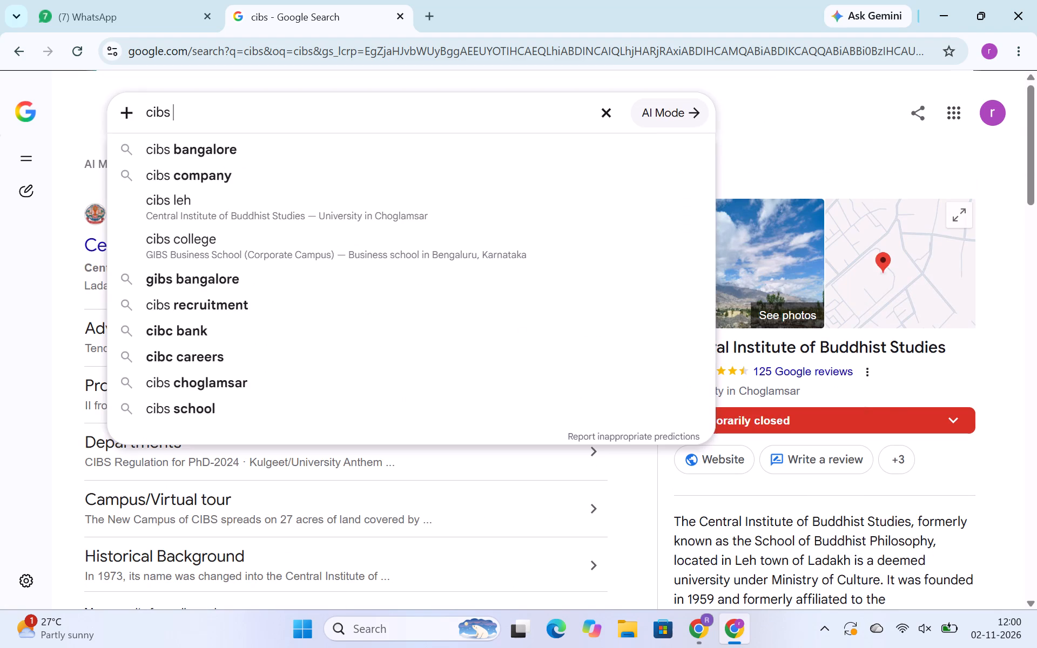
text(companh)
key(Return)
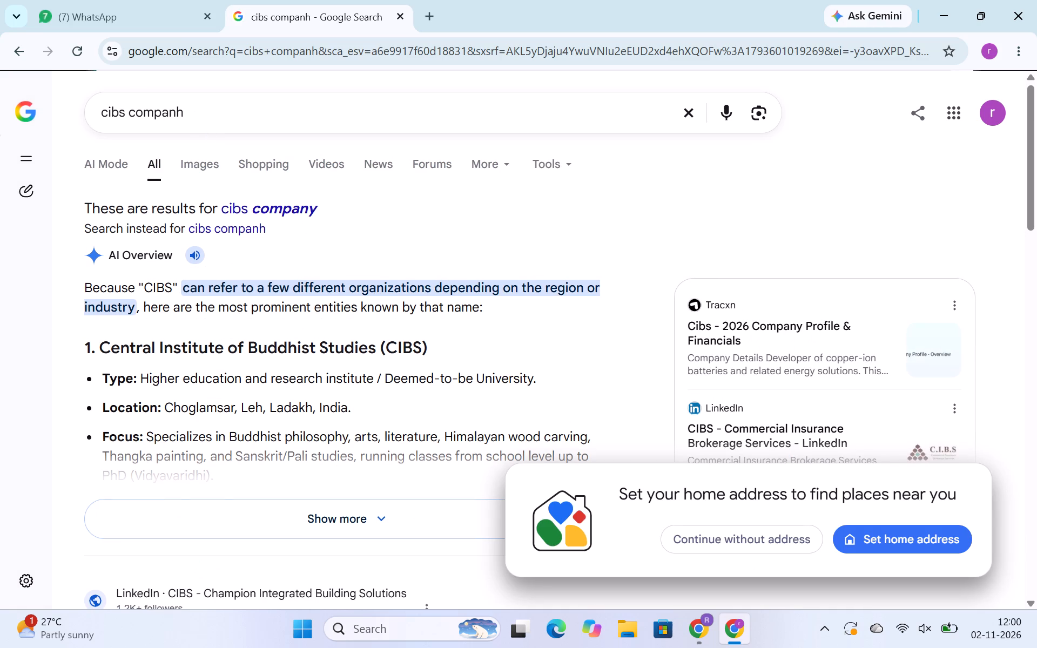
Examine the search results for companies named CIBS, choosing to continue without a home address.
scroll(402, 304, down, 2)
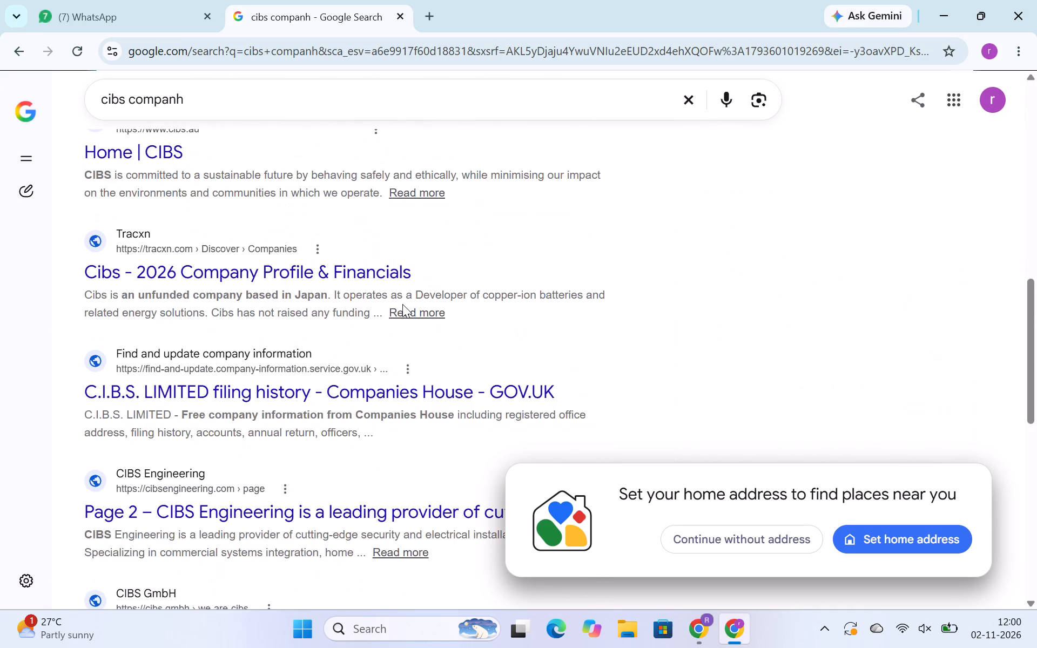
scroll(402, 304, up, 2)
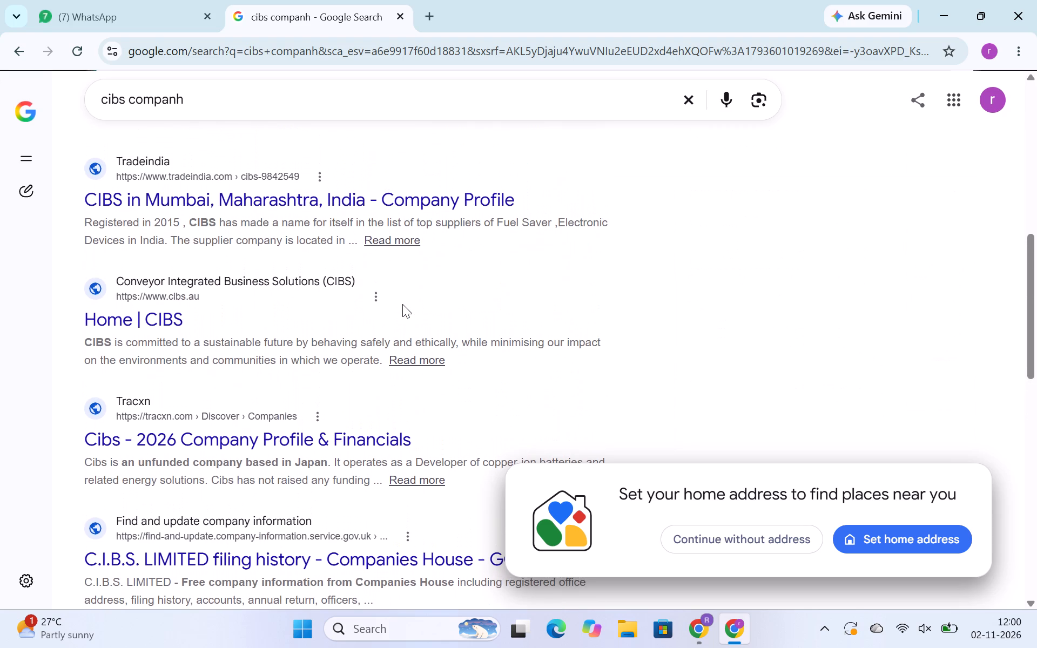
scroll(402, 304, up, 4)
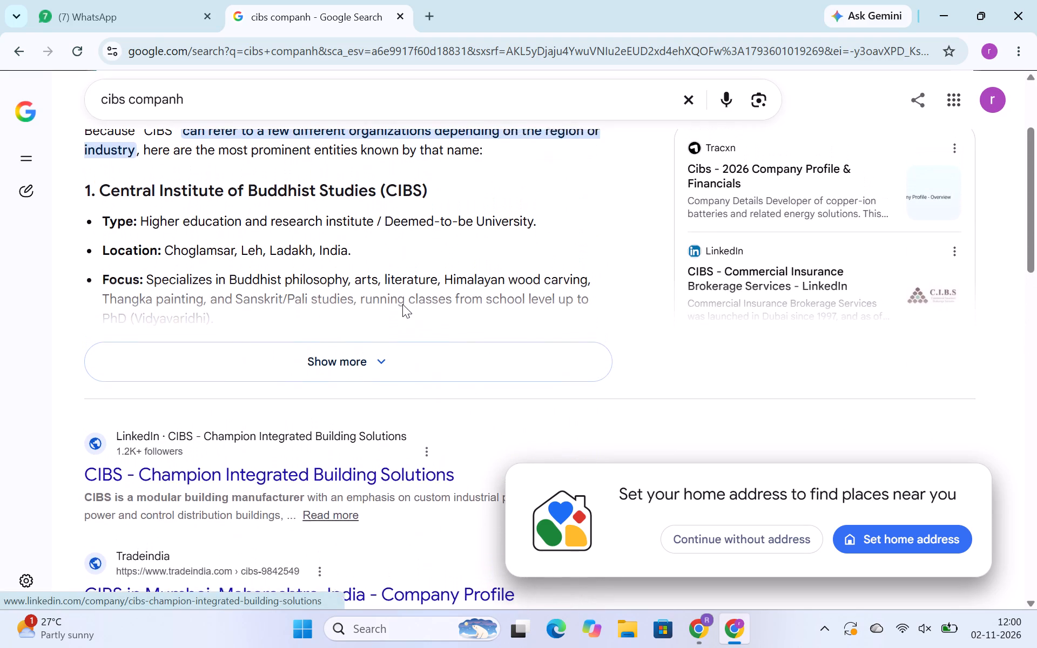
scroll(402, 304, up, 3)
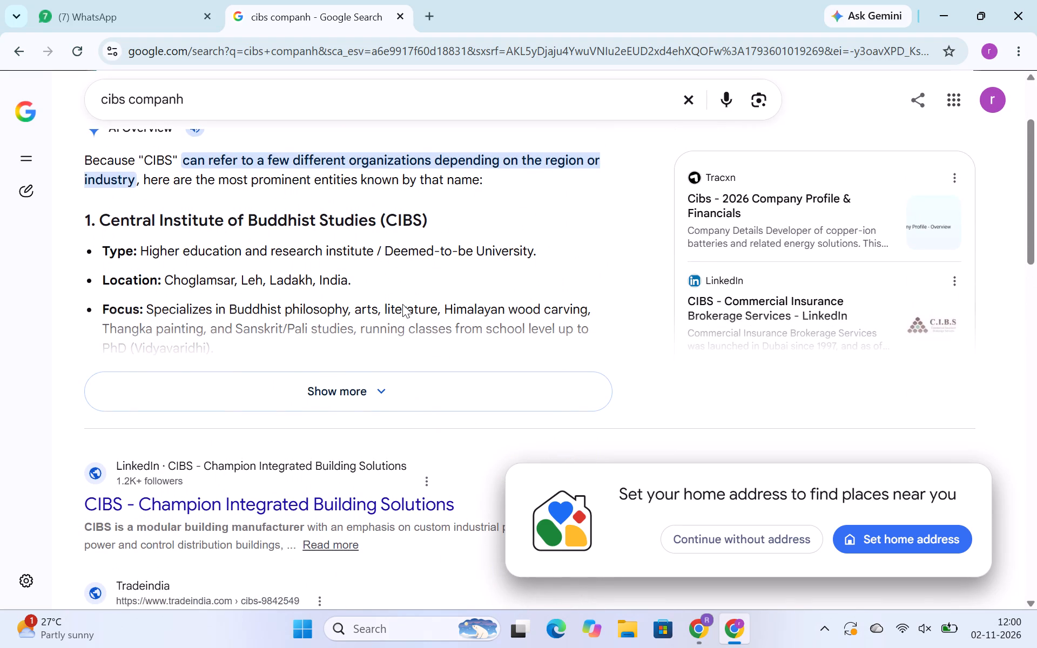
scroll(402, 304, up, 5)
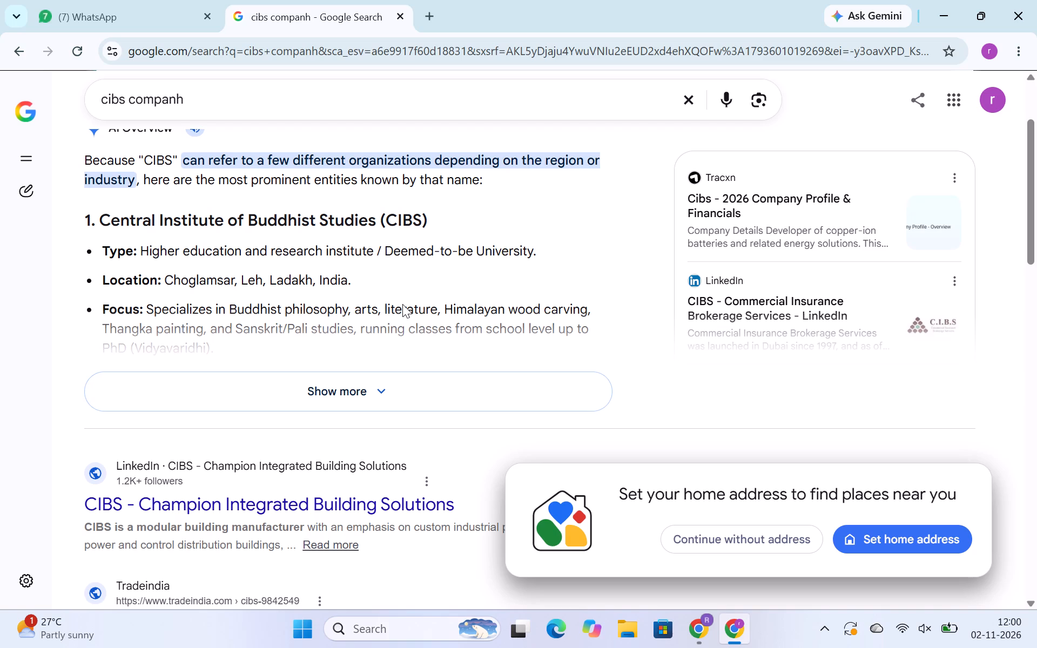
scroll(402, 304, up, 4)
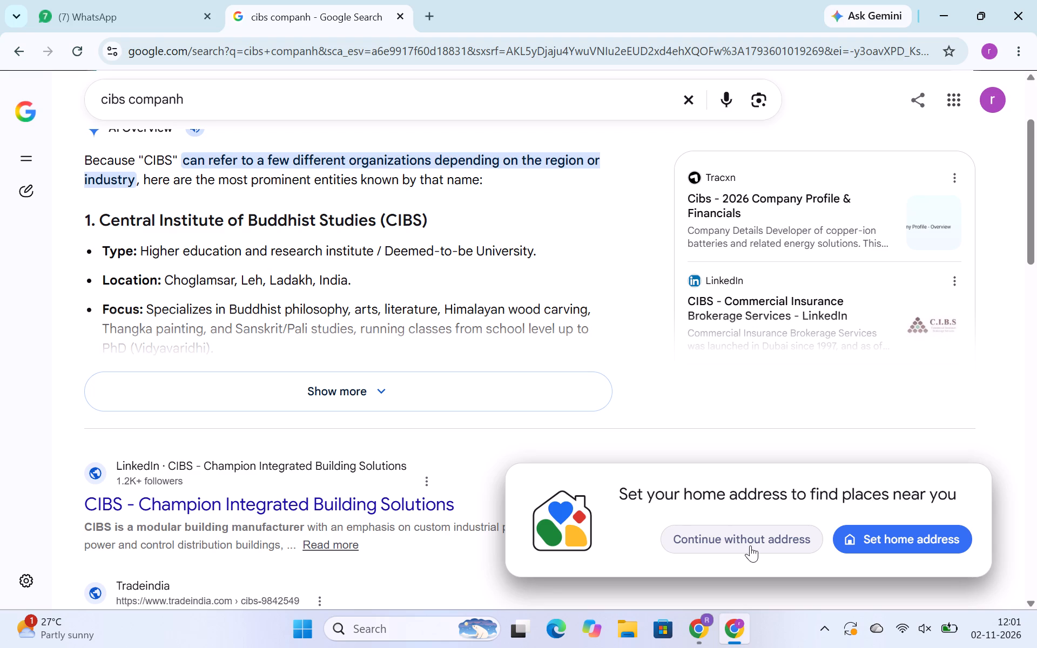
click(750, 545)
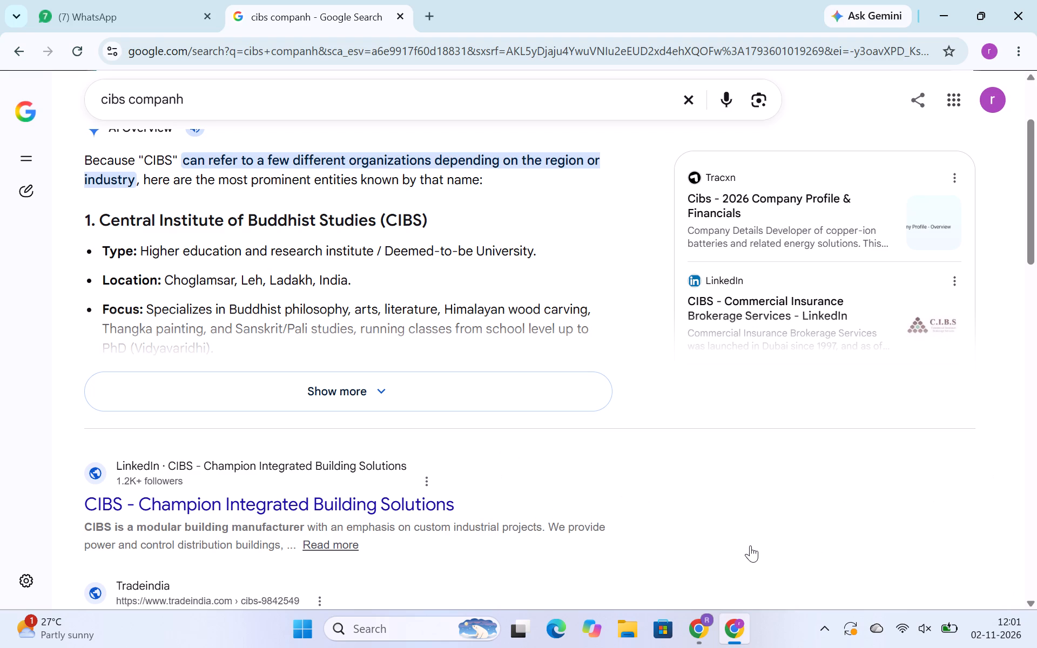
Expand the full AI Overview and read its descriptions of the organisations known as CIBS.
click(375, 390)
scroll(375, 390, right, 1)
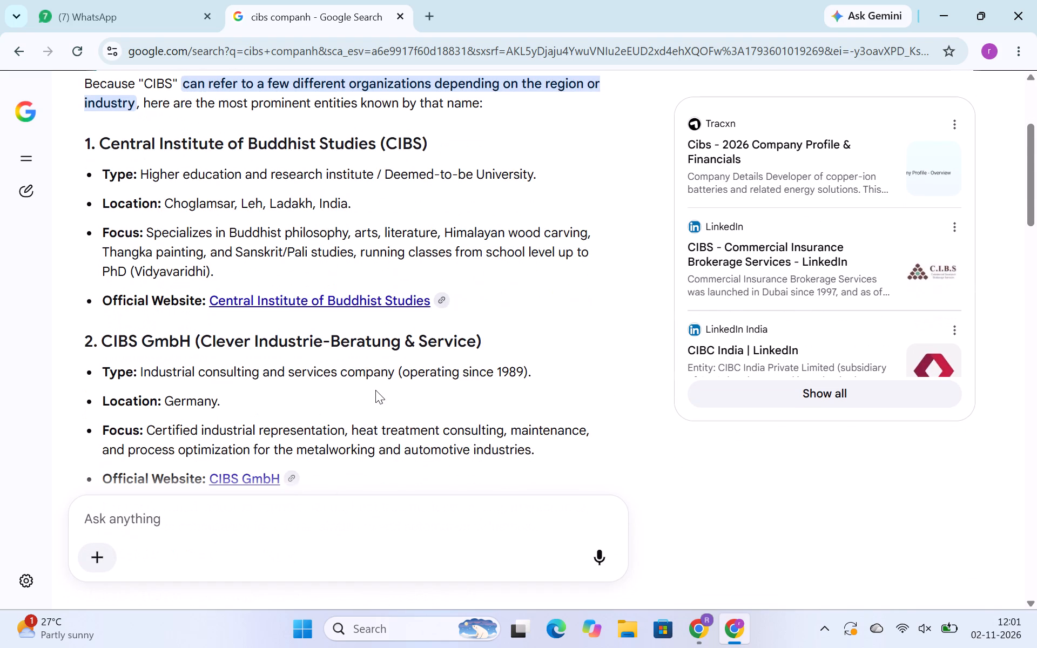
scroll(375, 390, right, 2)
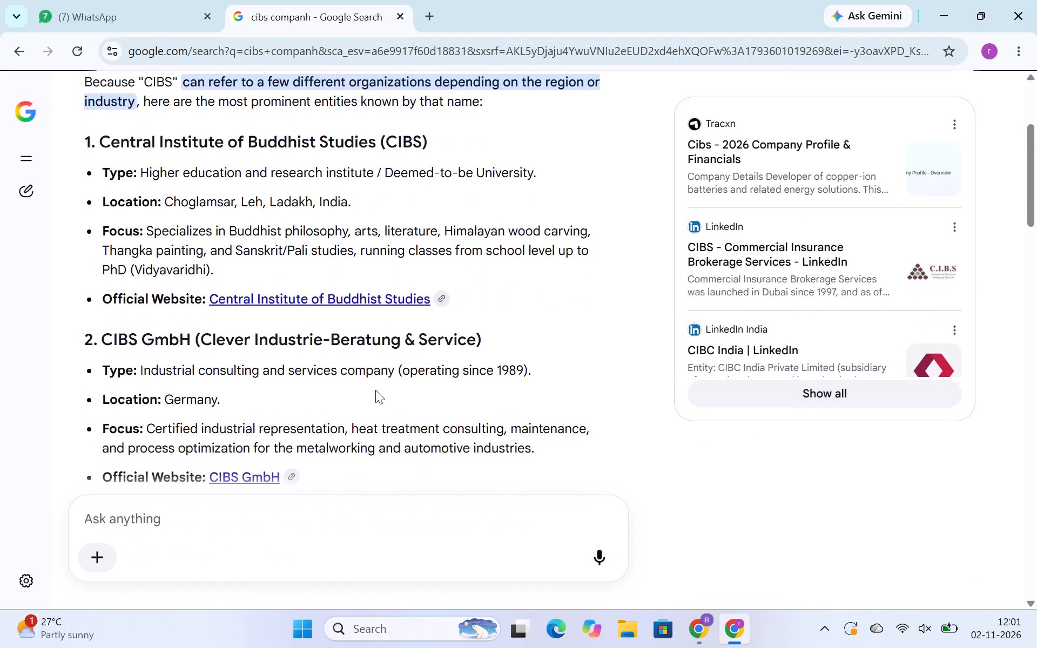
scroll(375, 390, right, 2)
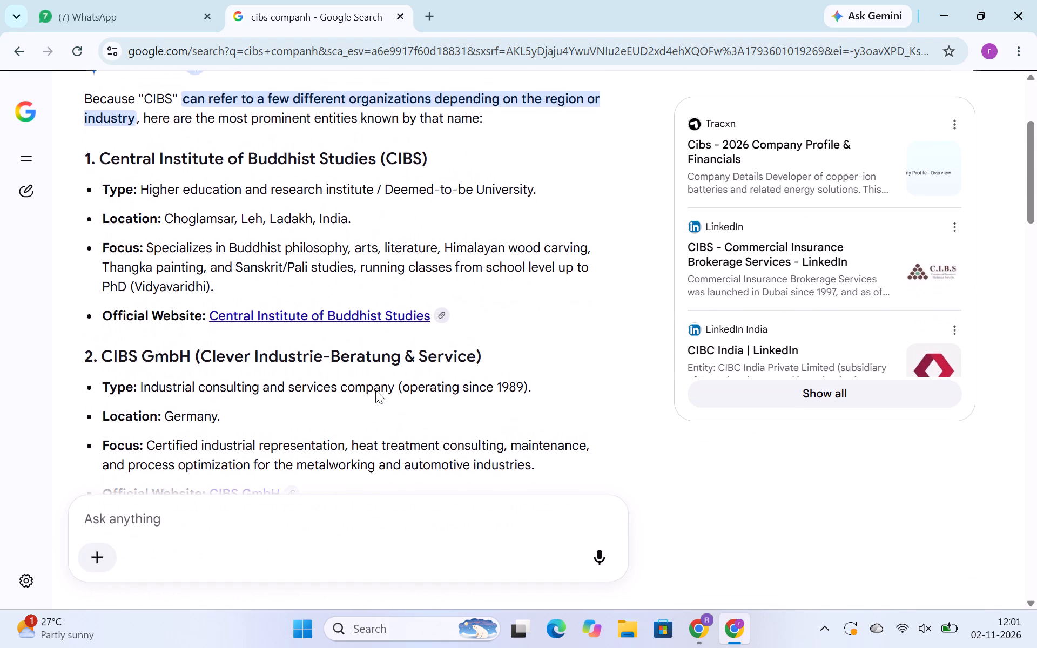
scroll(375, 390, right, 1)
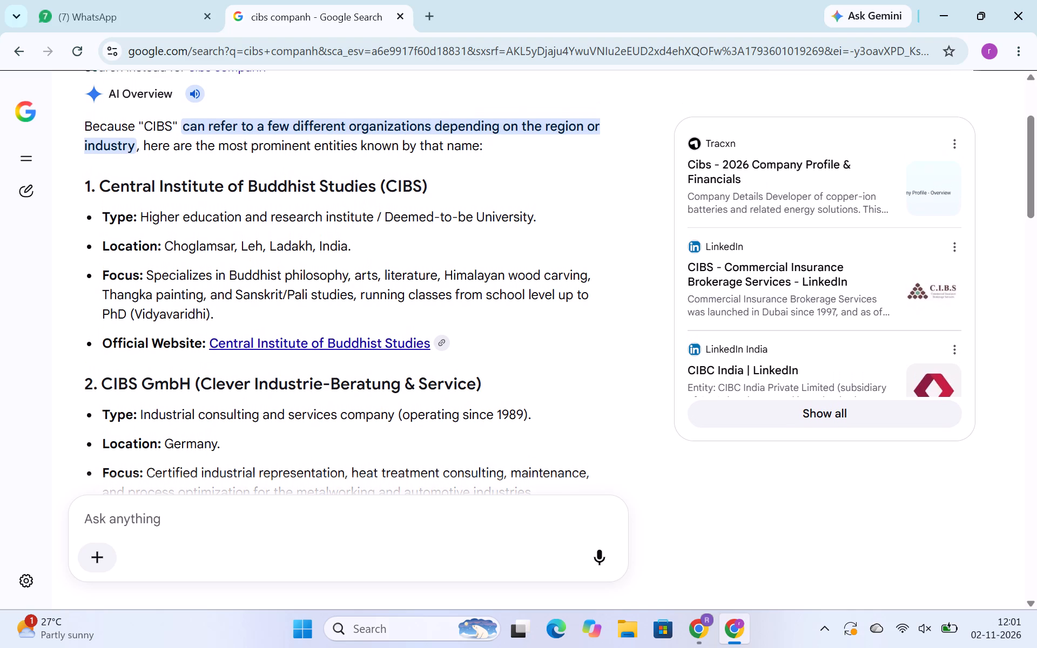
Highlight the words "of Buddhist Studies" in the heading of the AI Overview's first CIBS entry.
scroll(375, 390, right, 1)
drag(380, 185, 224, 175)
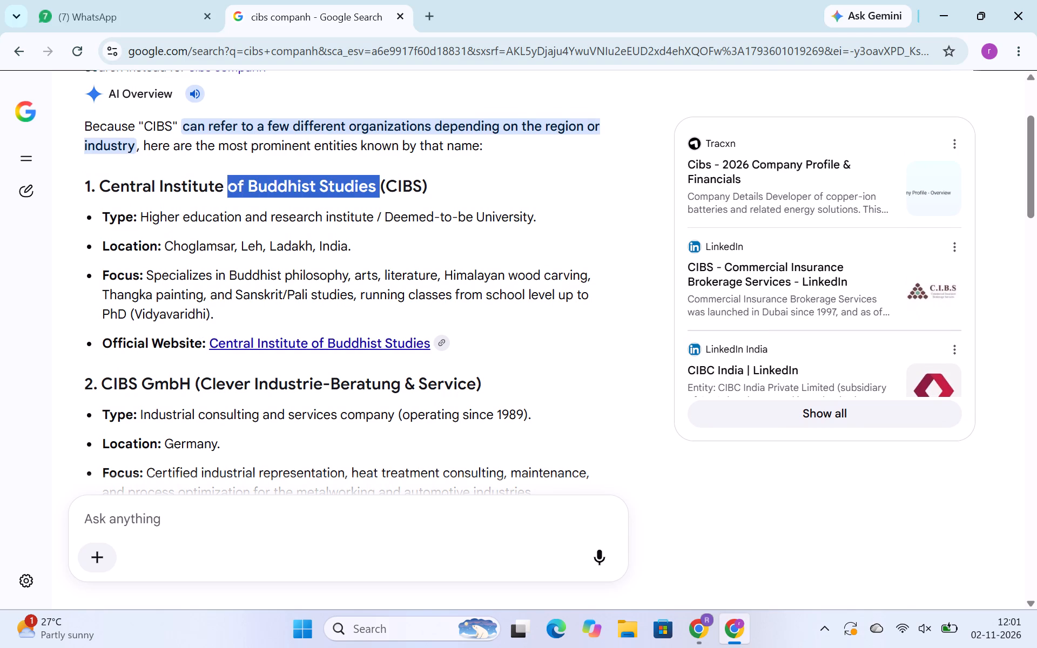
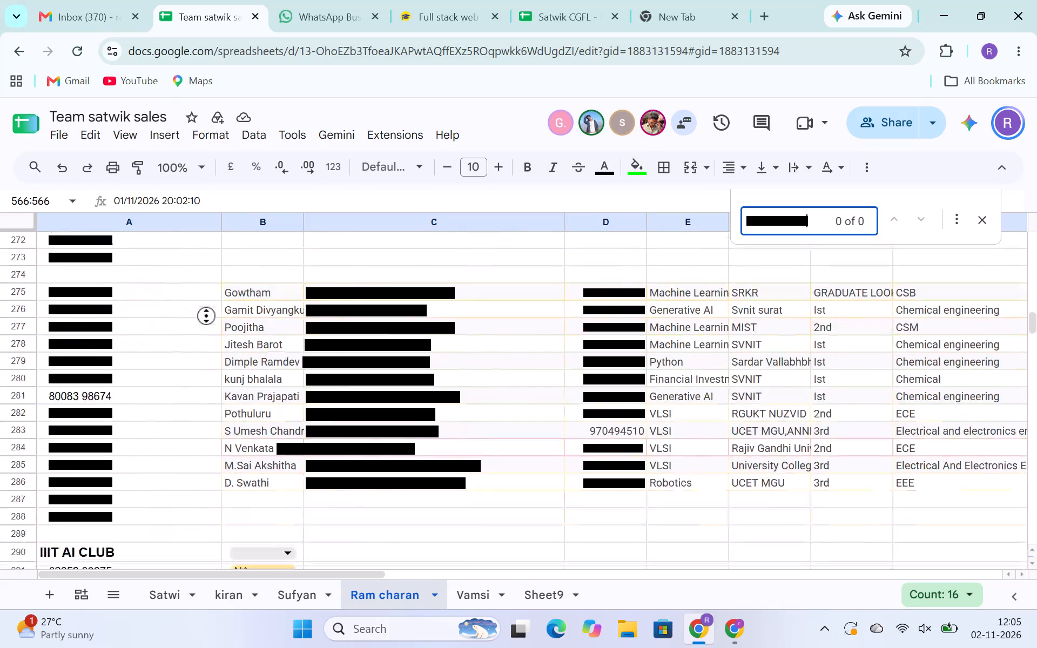
scroll(206, 316, down, 7)
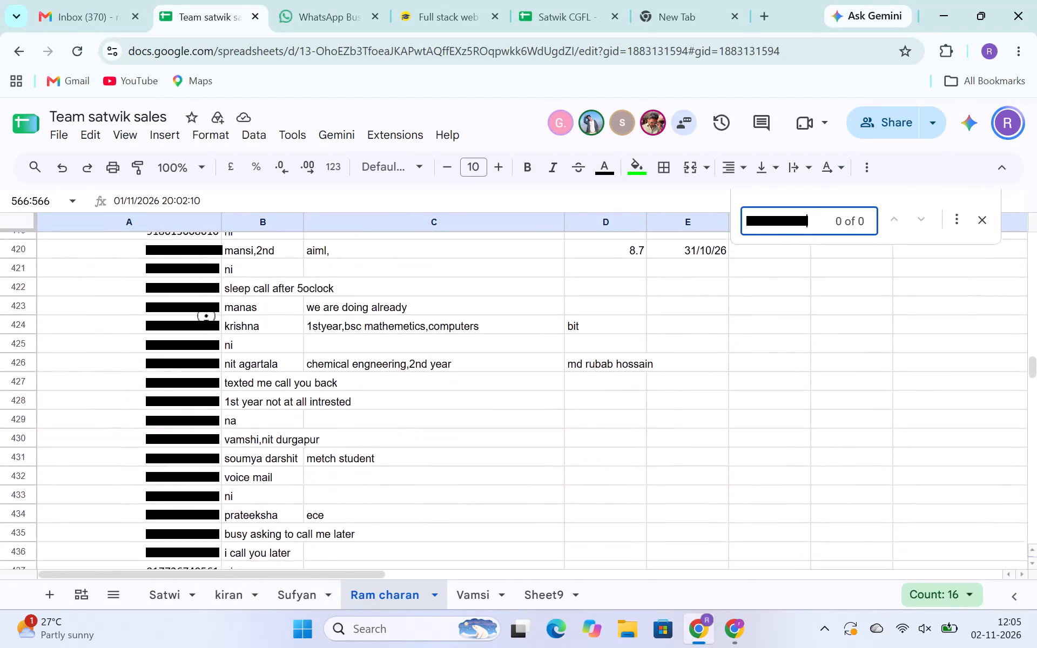
scroll(206, 316, down, 3)
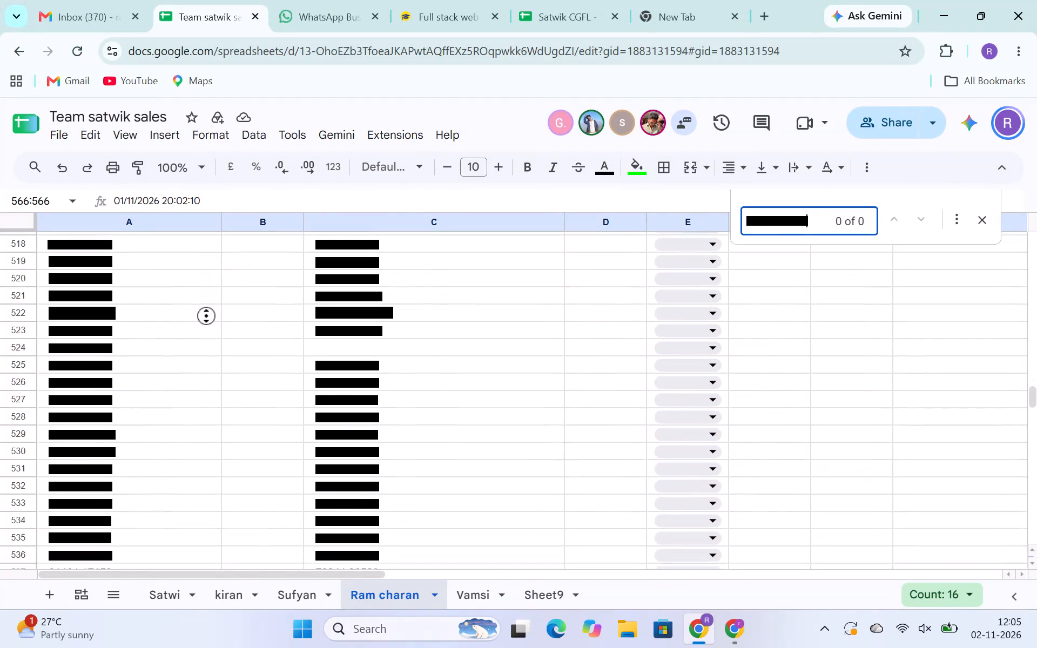
scroll(206, 316, down, 2)
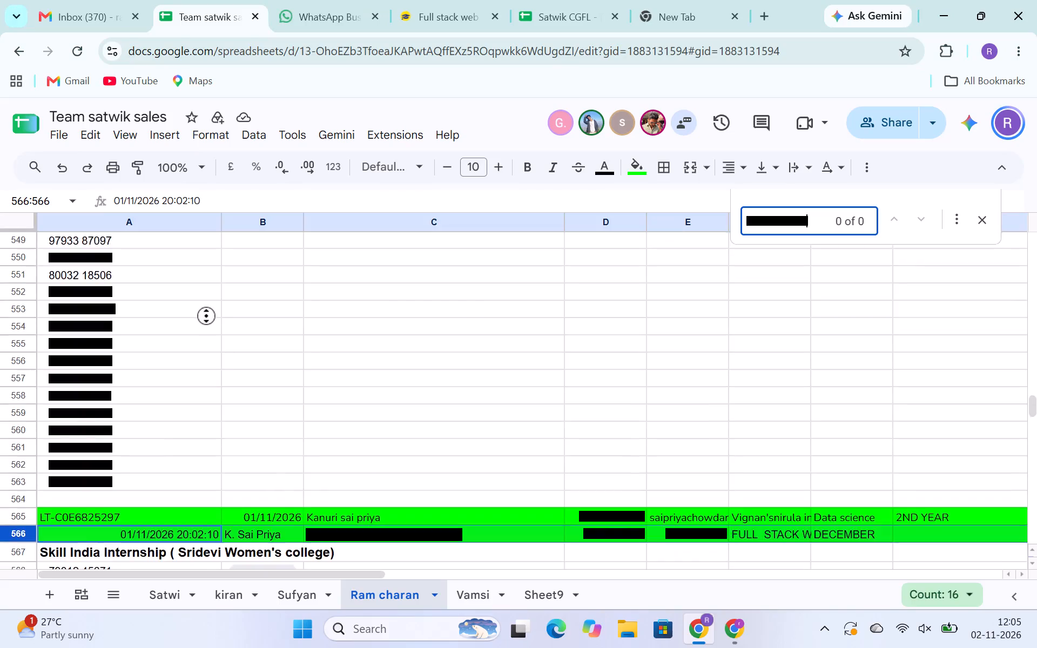
scroll(206, 316, down, 1)
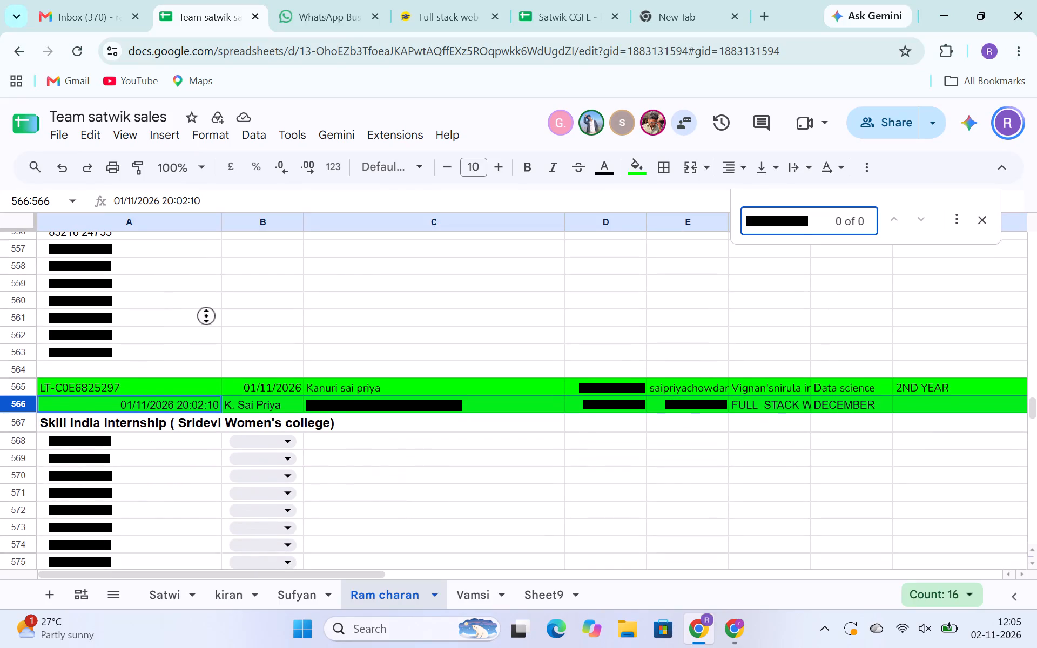
scroll(206, 316, down, 2)
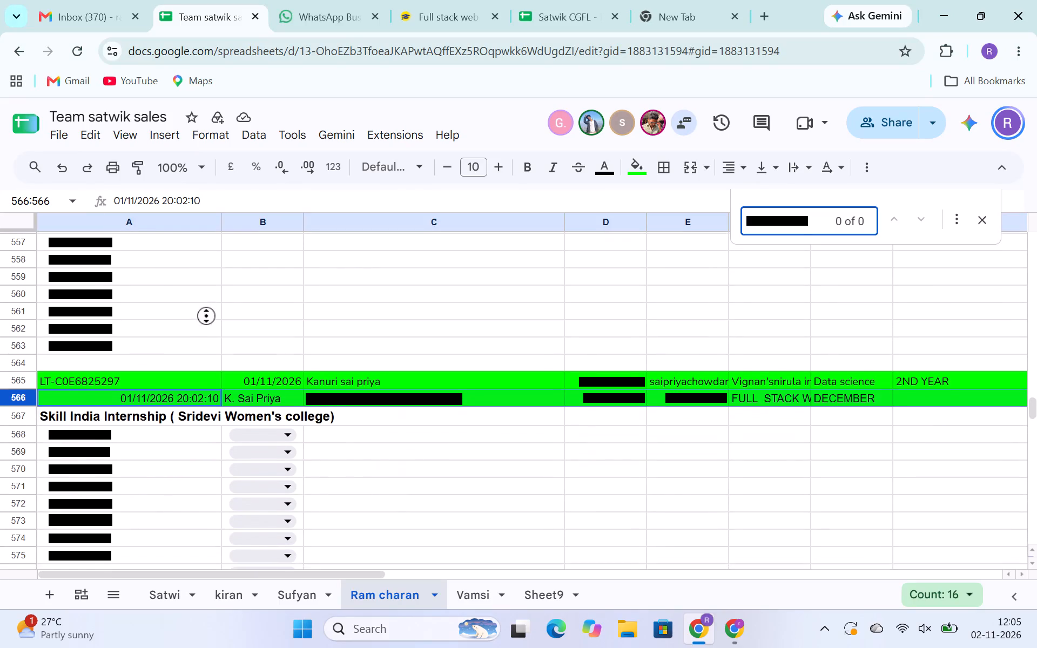
Look through the lead rows around the Skill India Internship (Sridevi Women's college) heading in the Team satwik sales spreadsheet.
scroll(206, 316, down, 2)
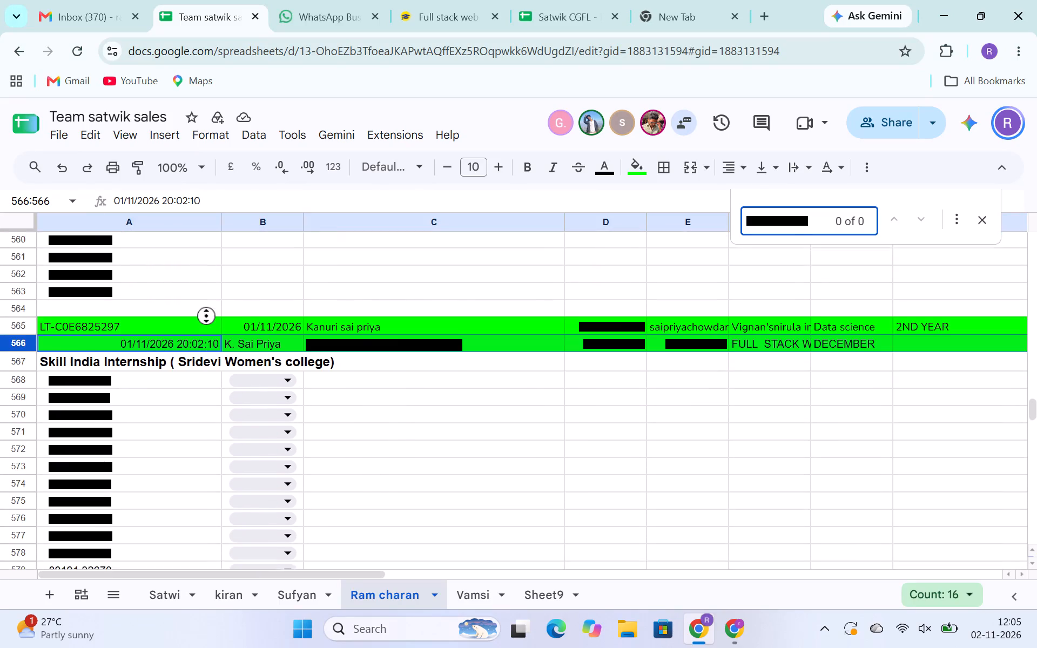
scroll(206, 316, down, 1)
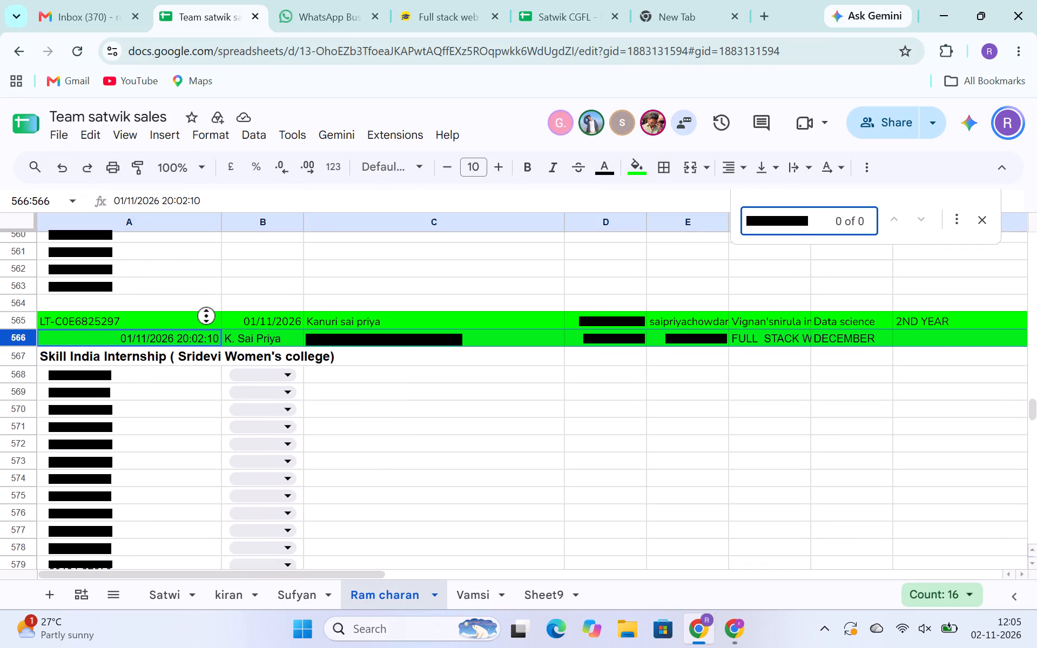
scroll(206, 316, down, 4)
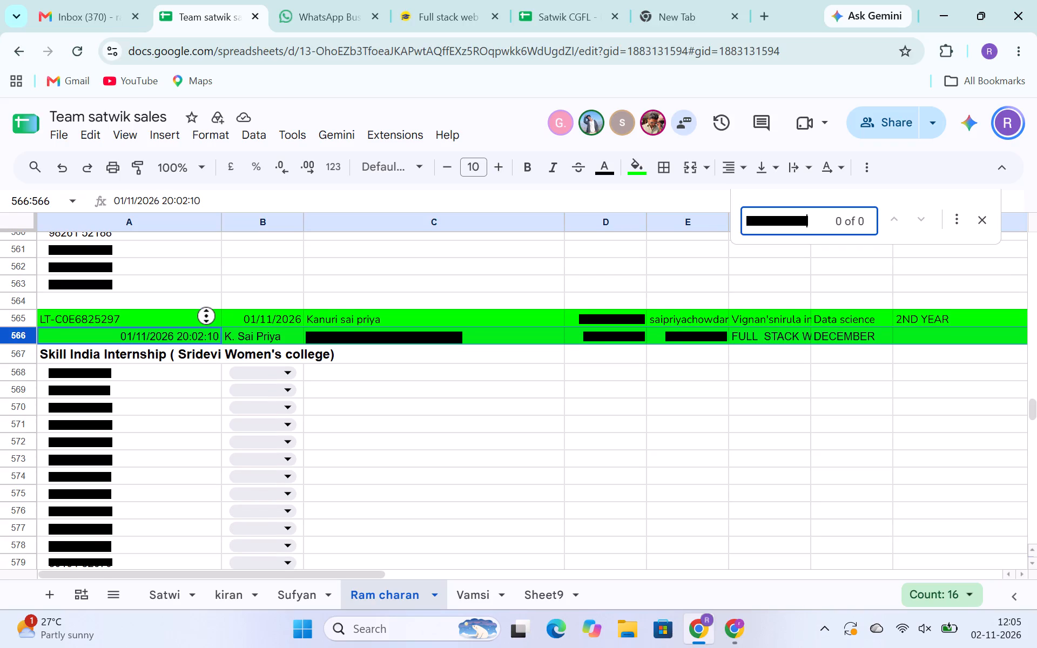
scroll(206, 316, down, 2)
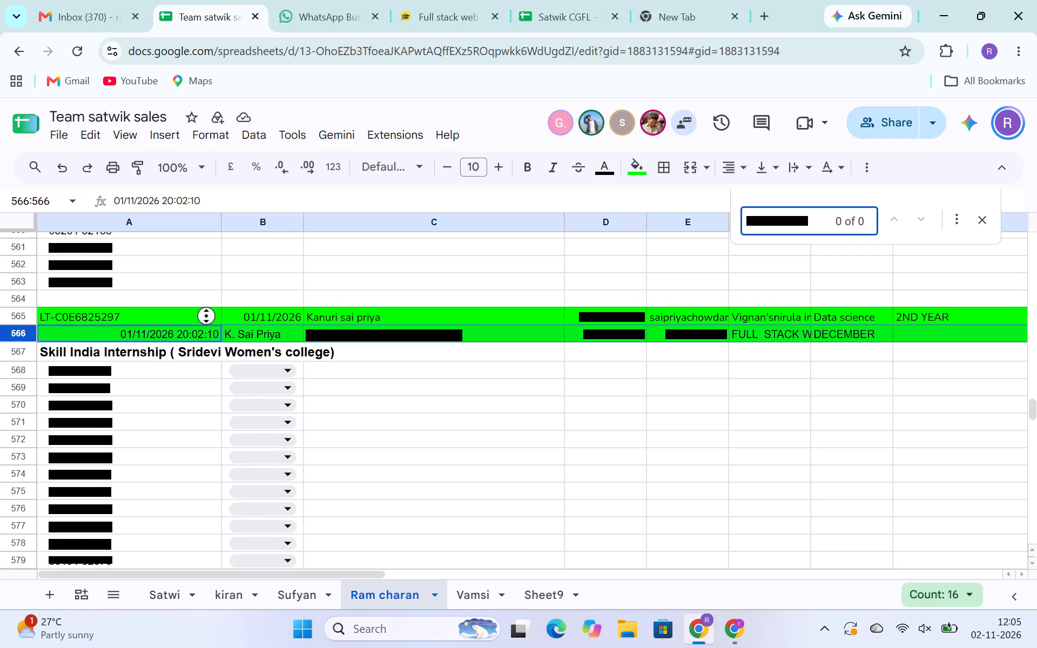
scroll(206, 316, down, 2)
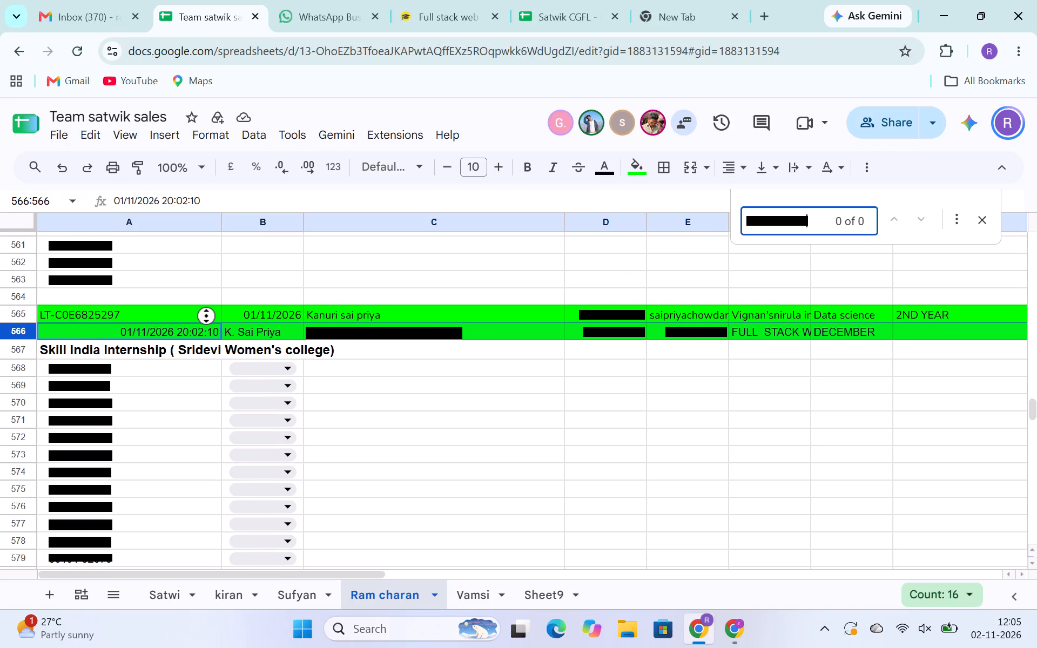
scroll(206, 316, down, 1)
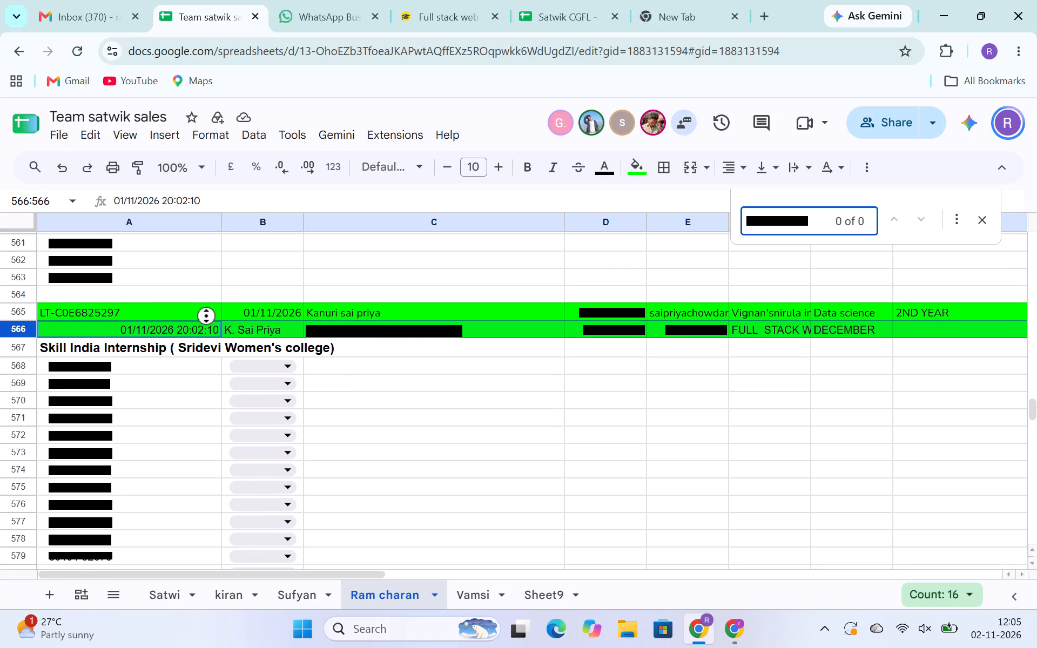
scroll(206, 316, down, 1)
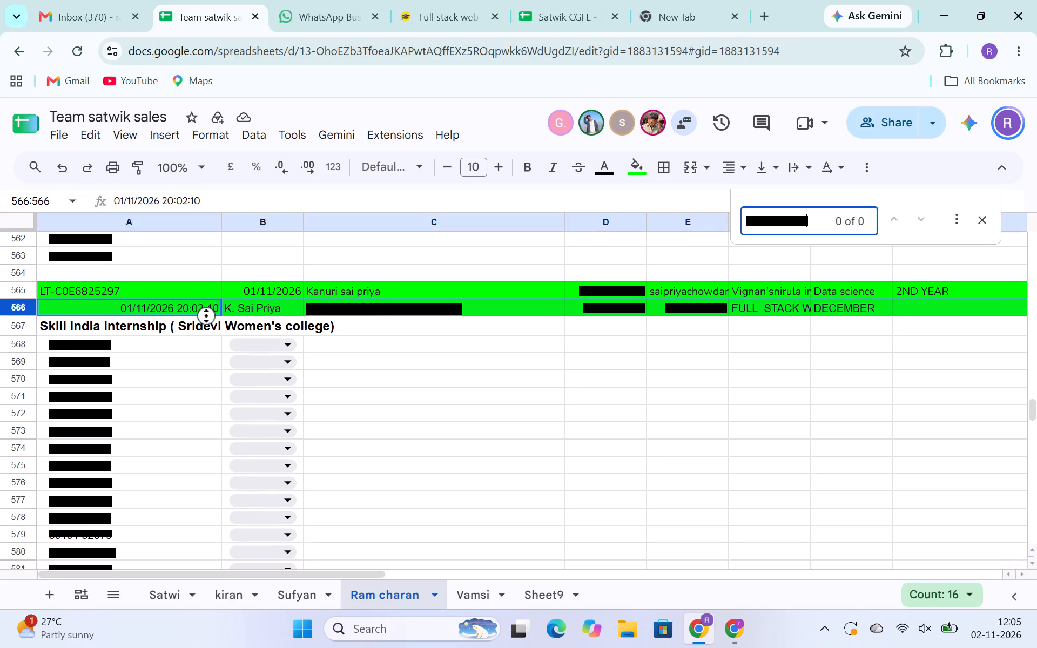